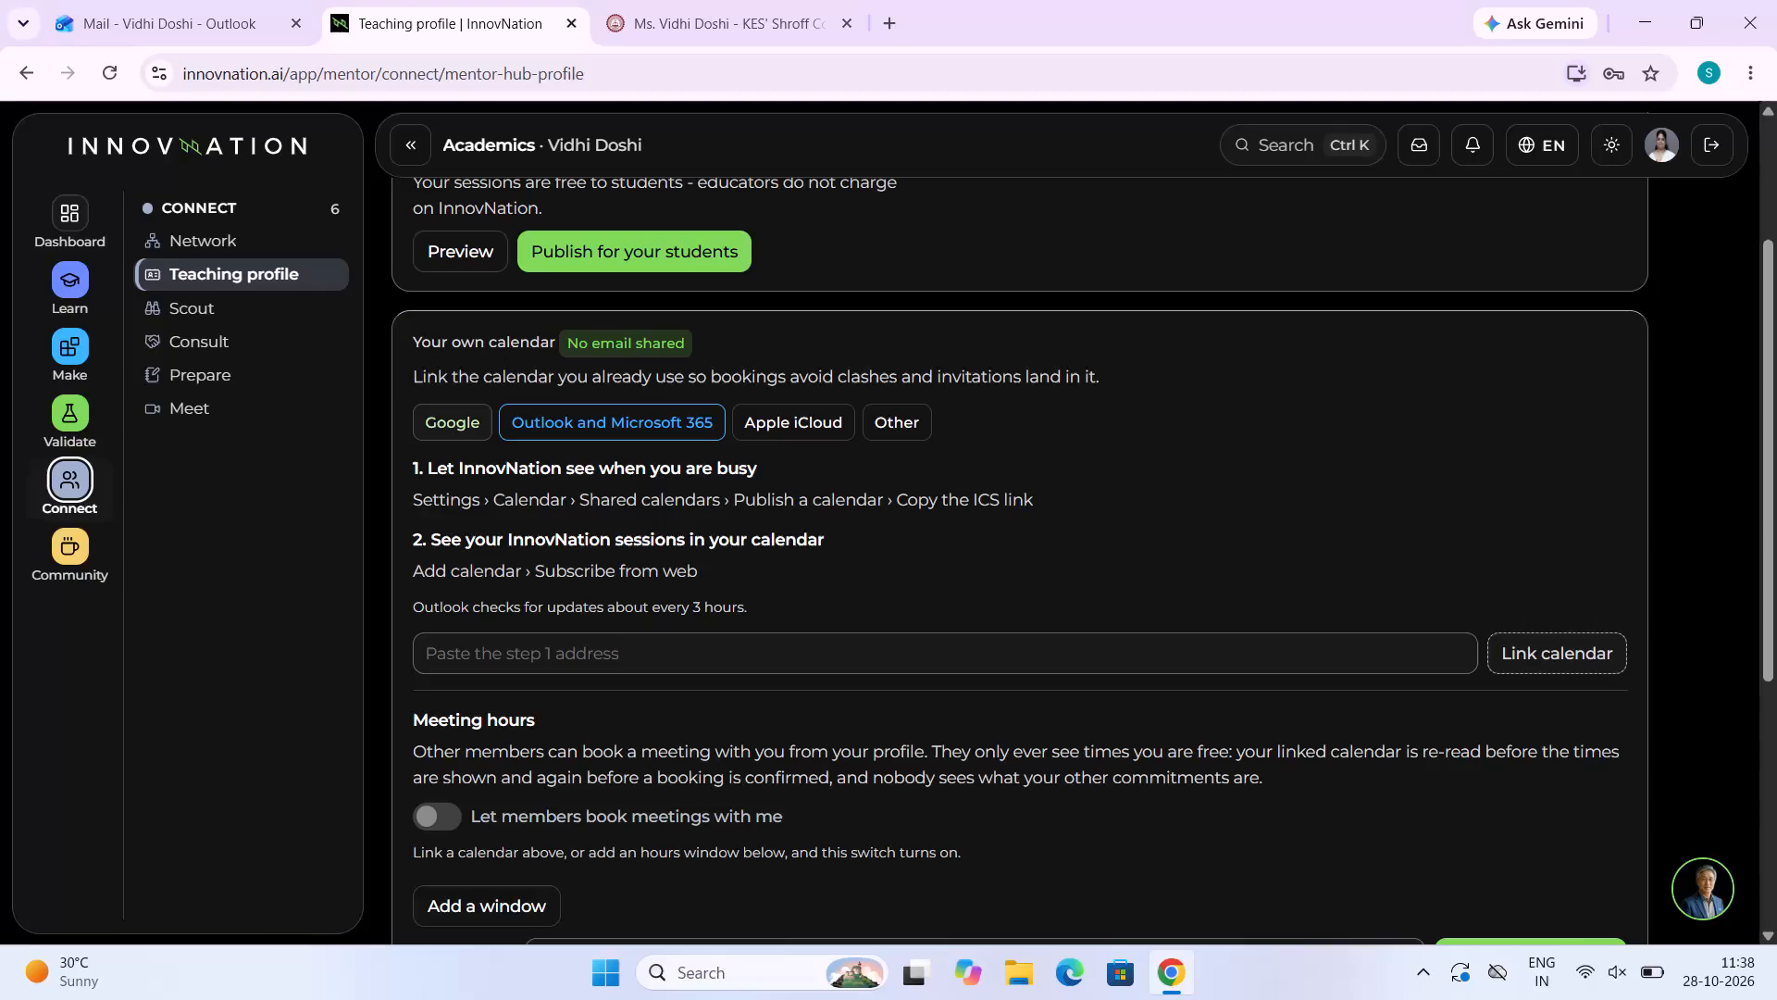
Show the Google instructions for linking a personal calendar on the teaching profile.
left_click(467, 413)
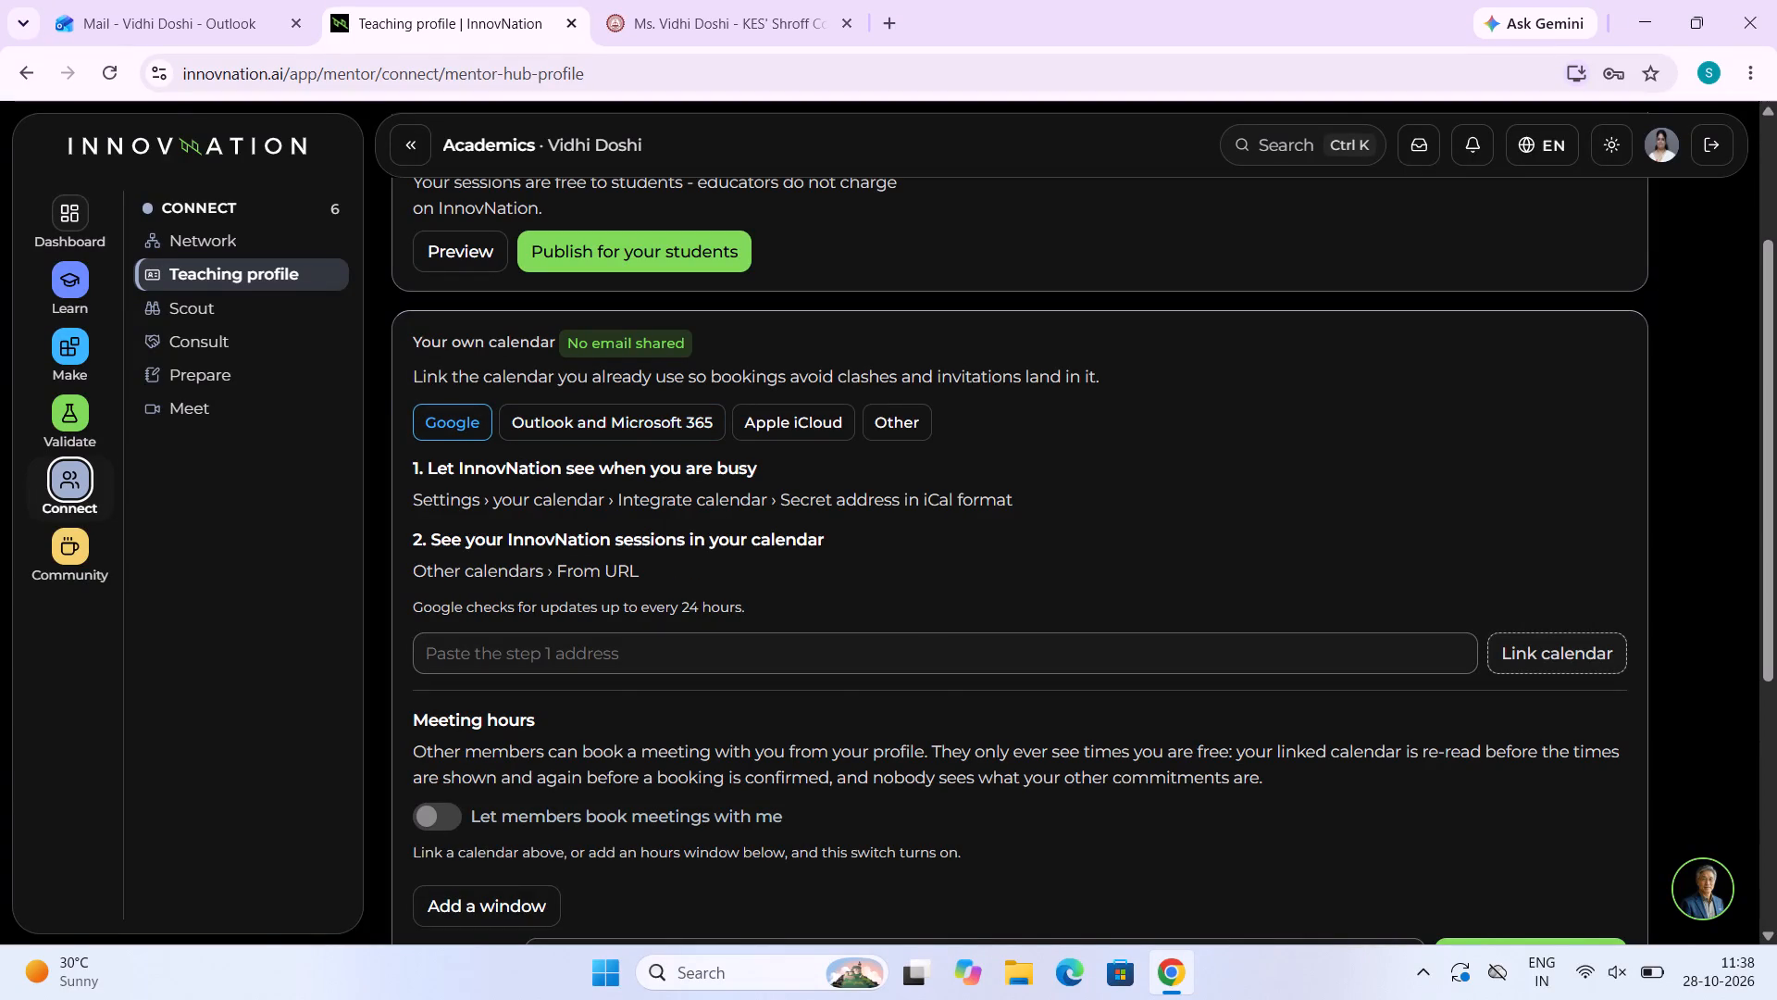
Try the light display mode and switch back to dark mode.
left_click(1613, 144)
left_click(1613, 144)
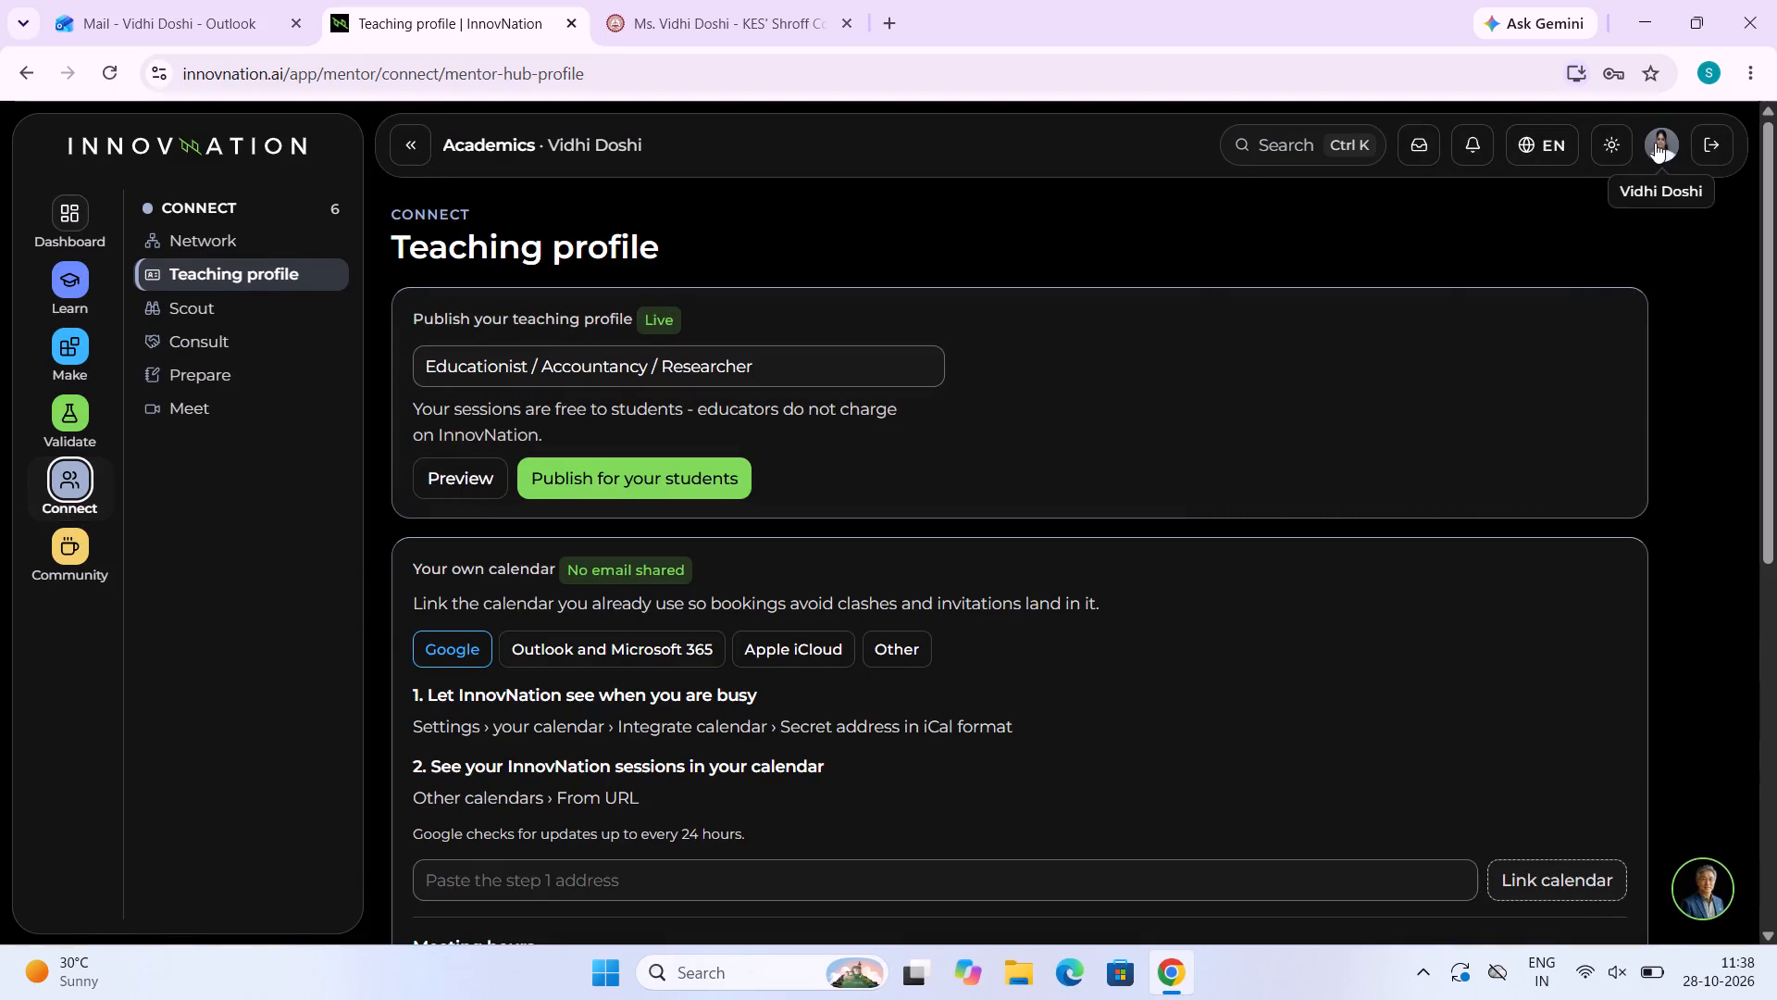
Examine the account options and usage summary, and close them.
left_click(1655, 143)
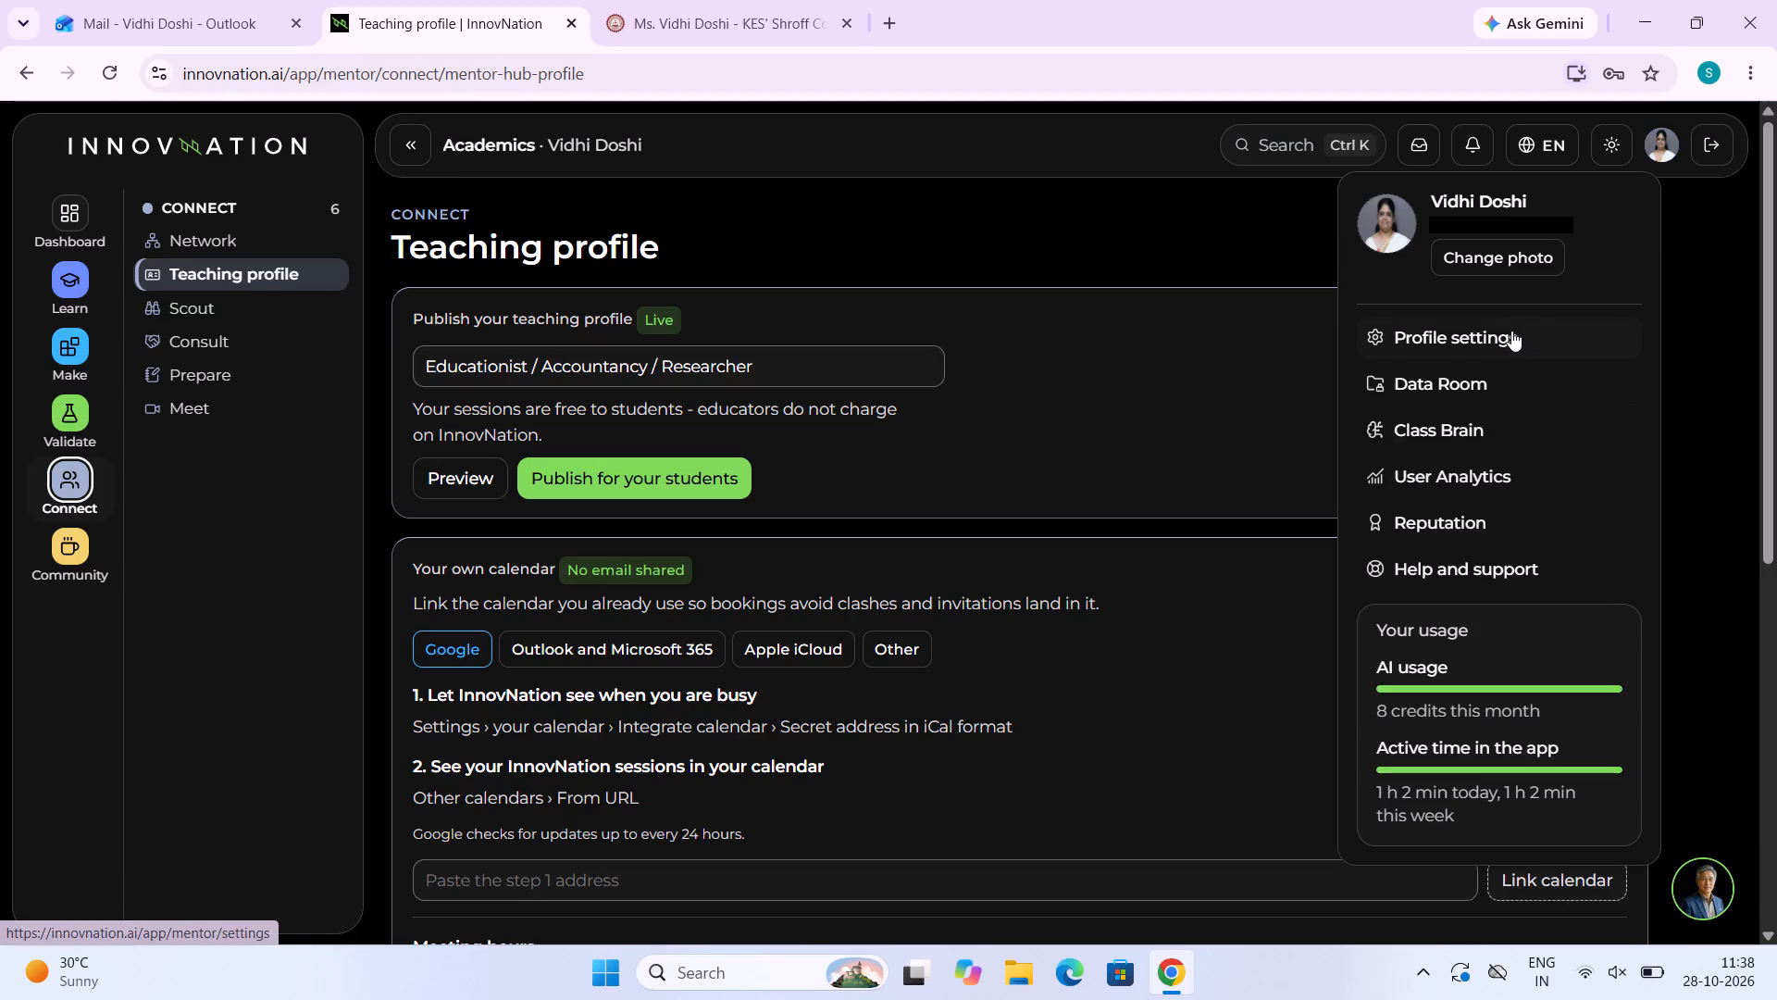
left_click(987, 425)
Open the Community section and browse the InnovNation Global Group feed under Discuss.
left_click(66, 547)
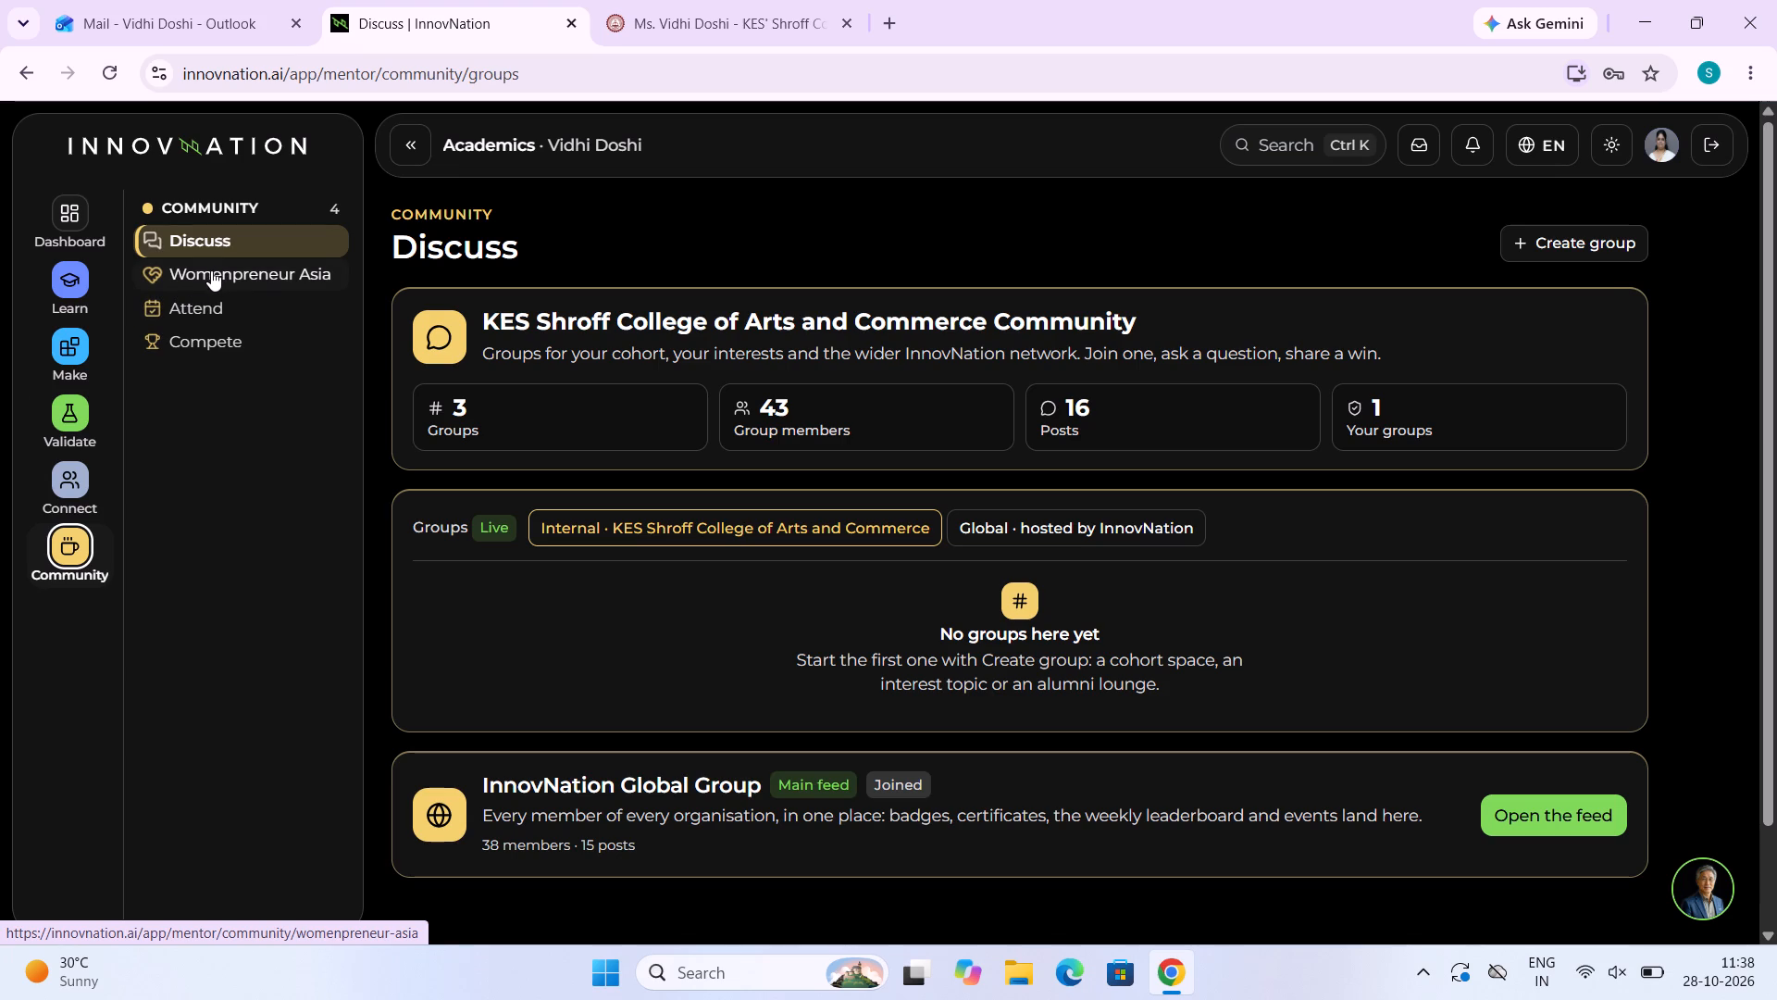
left_click(211, 270)
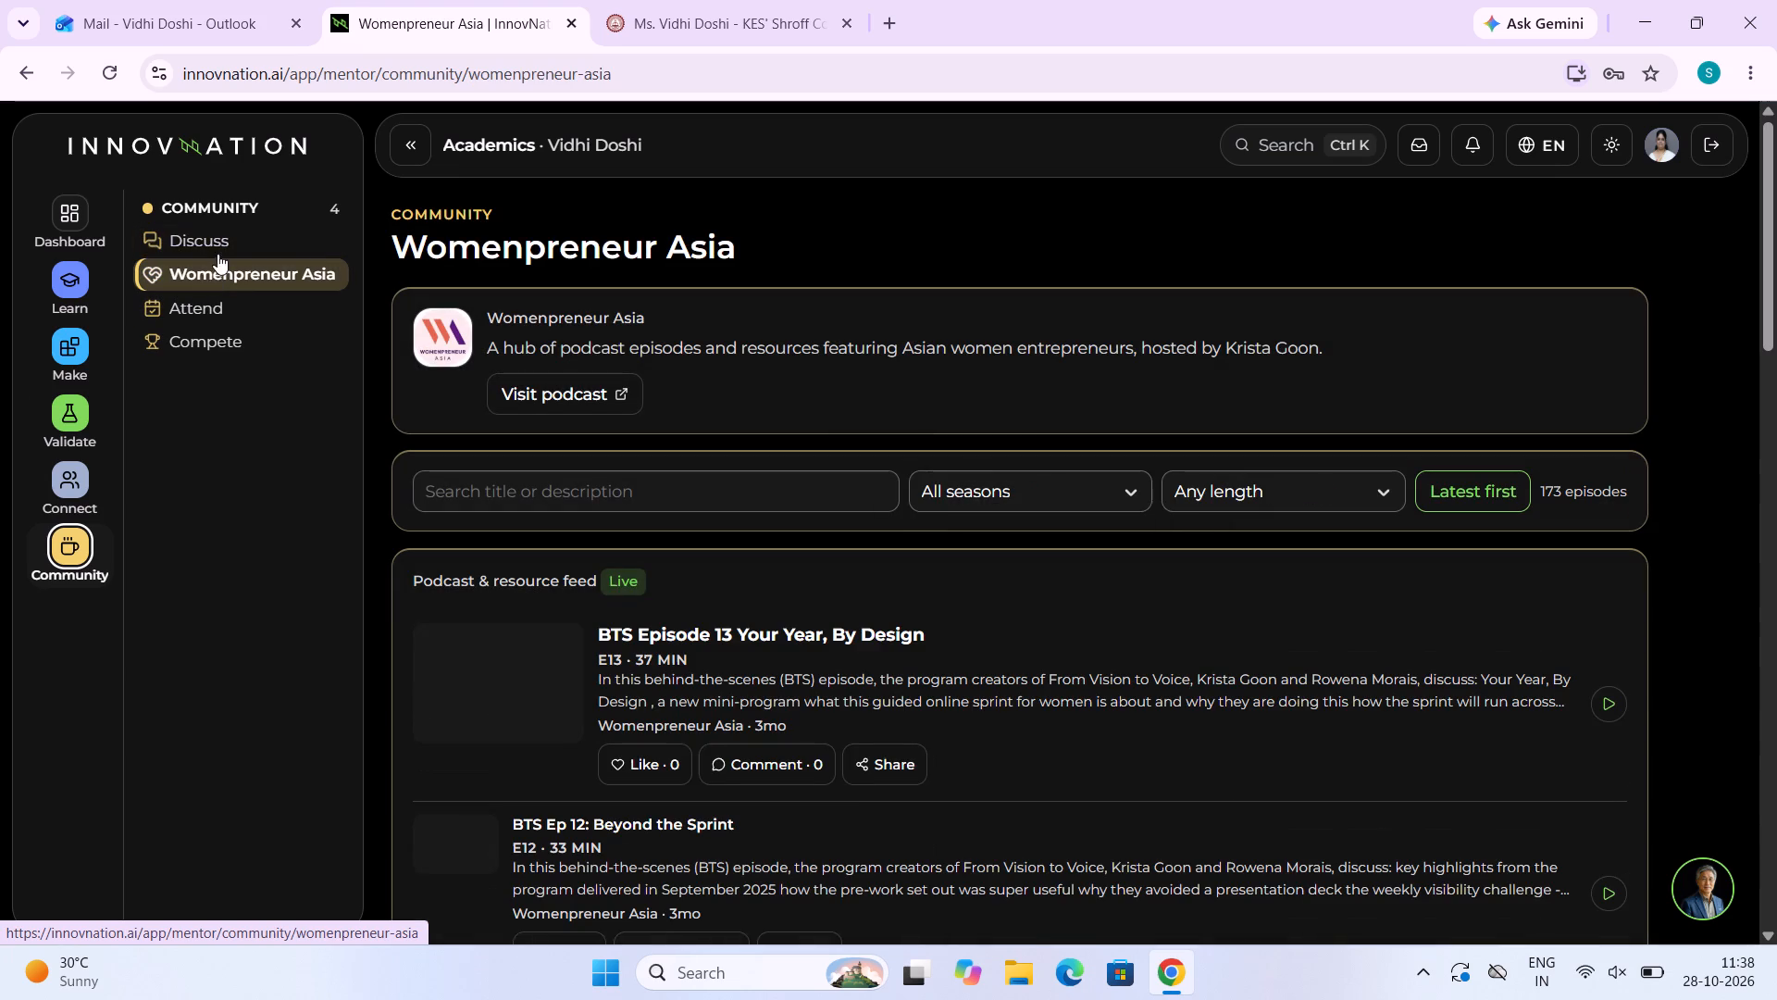
left_click(217, 228)
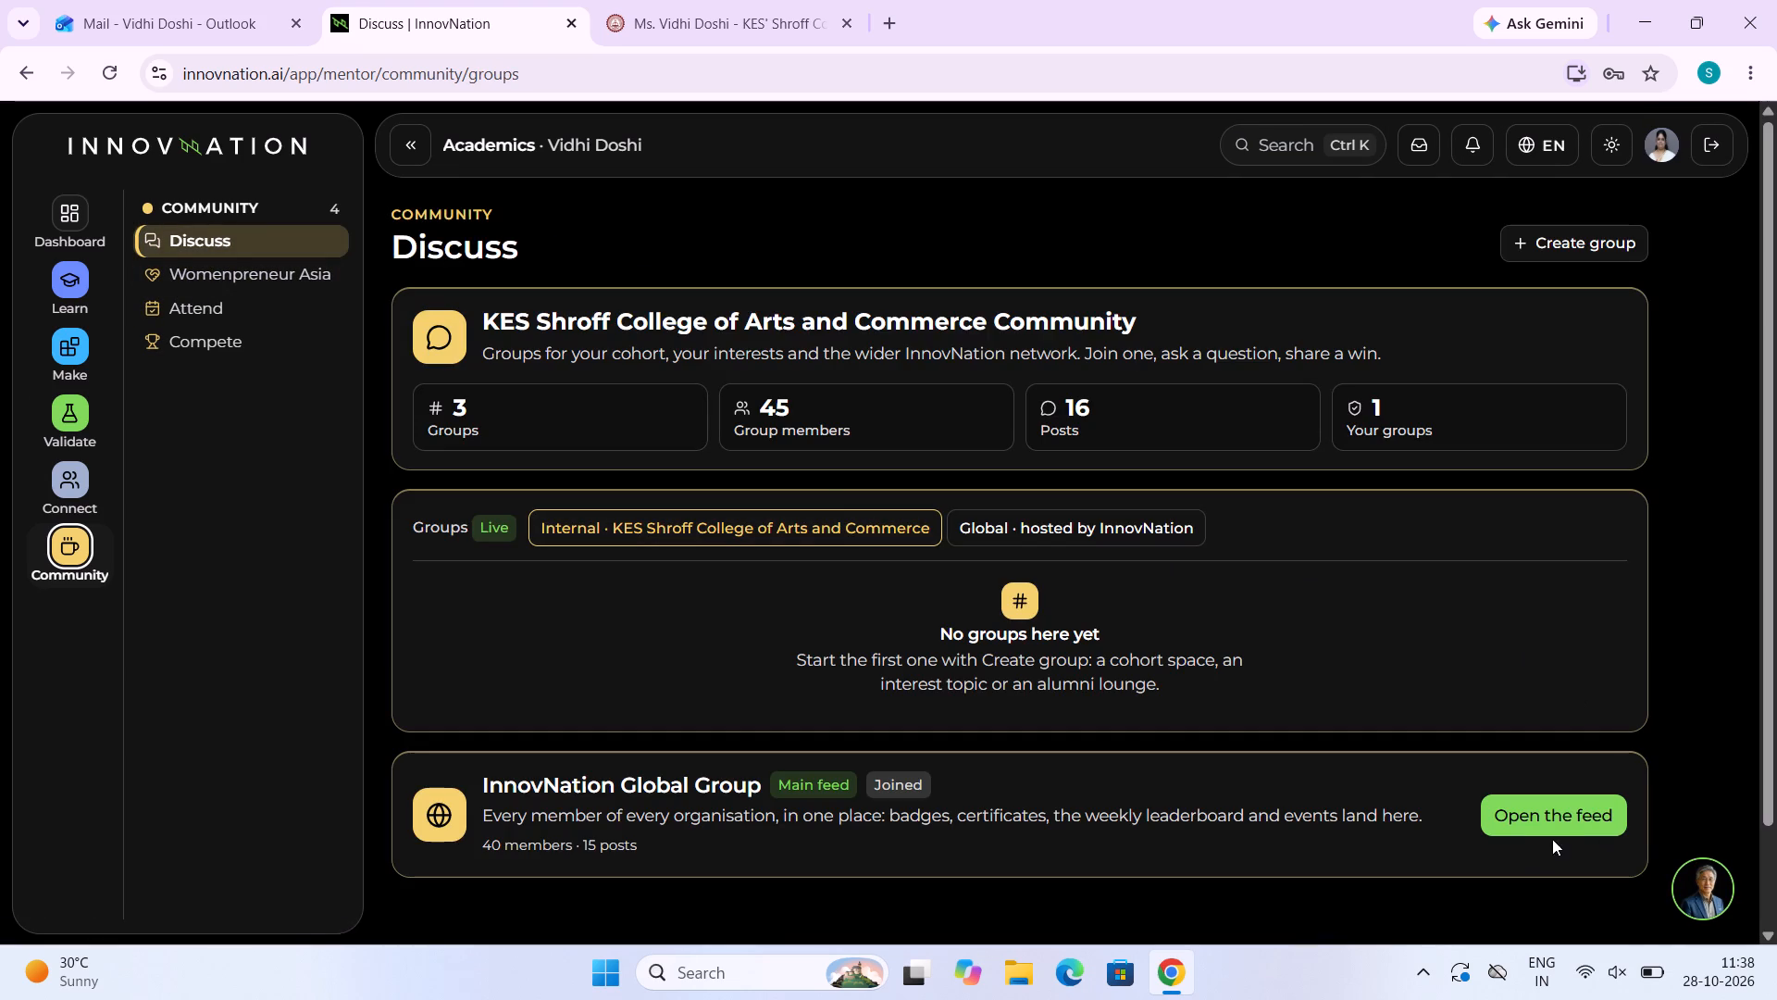
left_click(1562, 819)
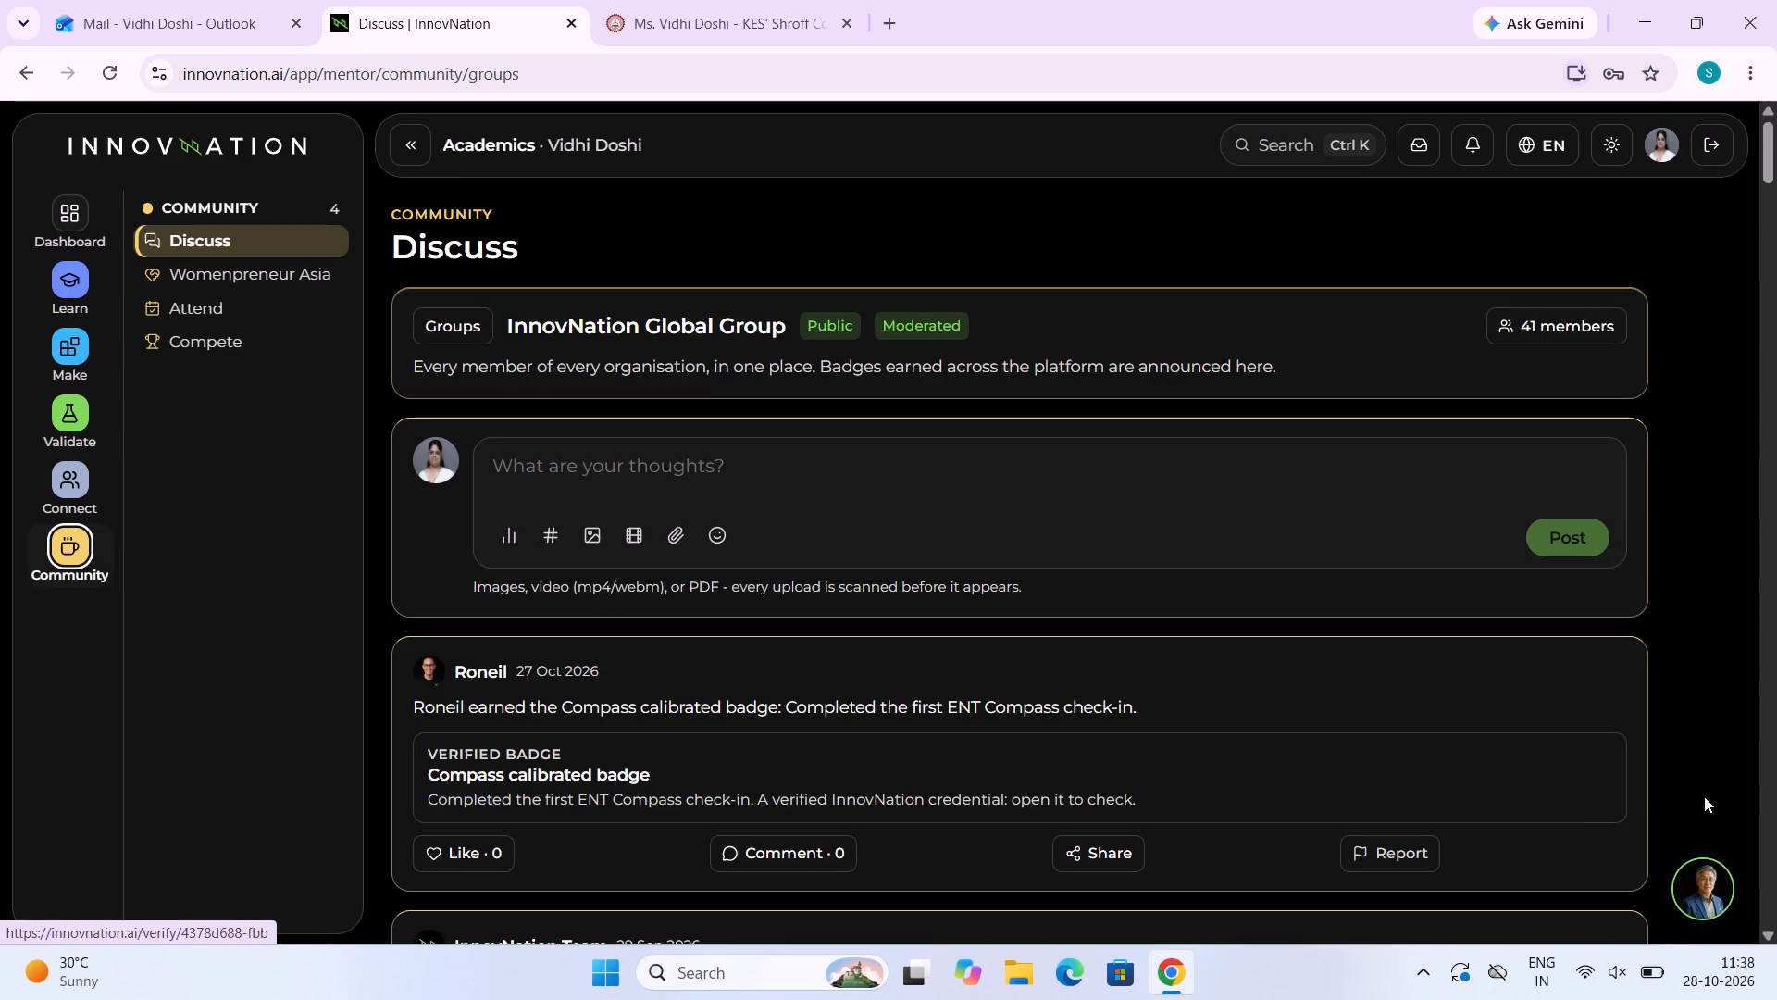
left_click(1769, 832)
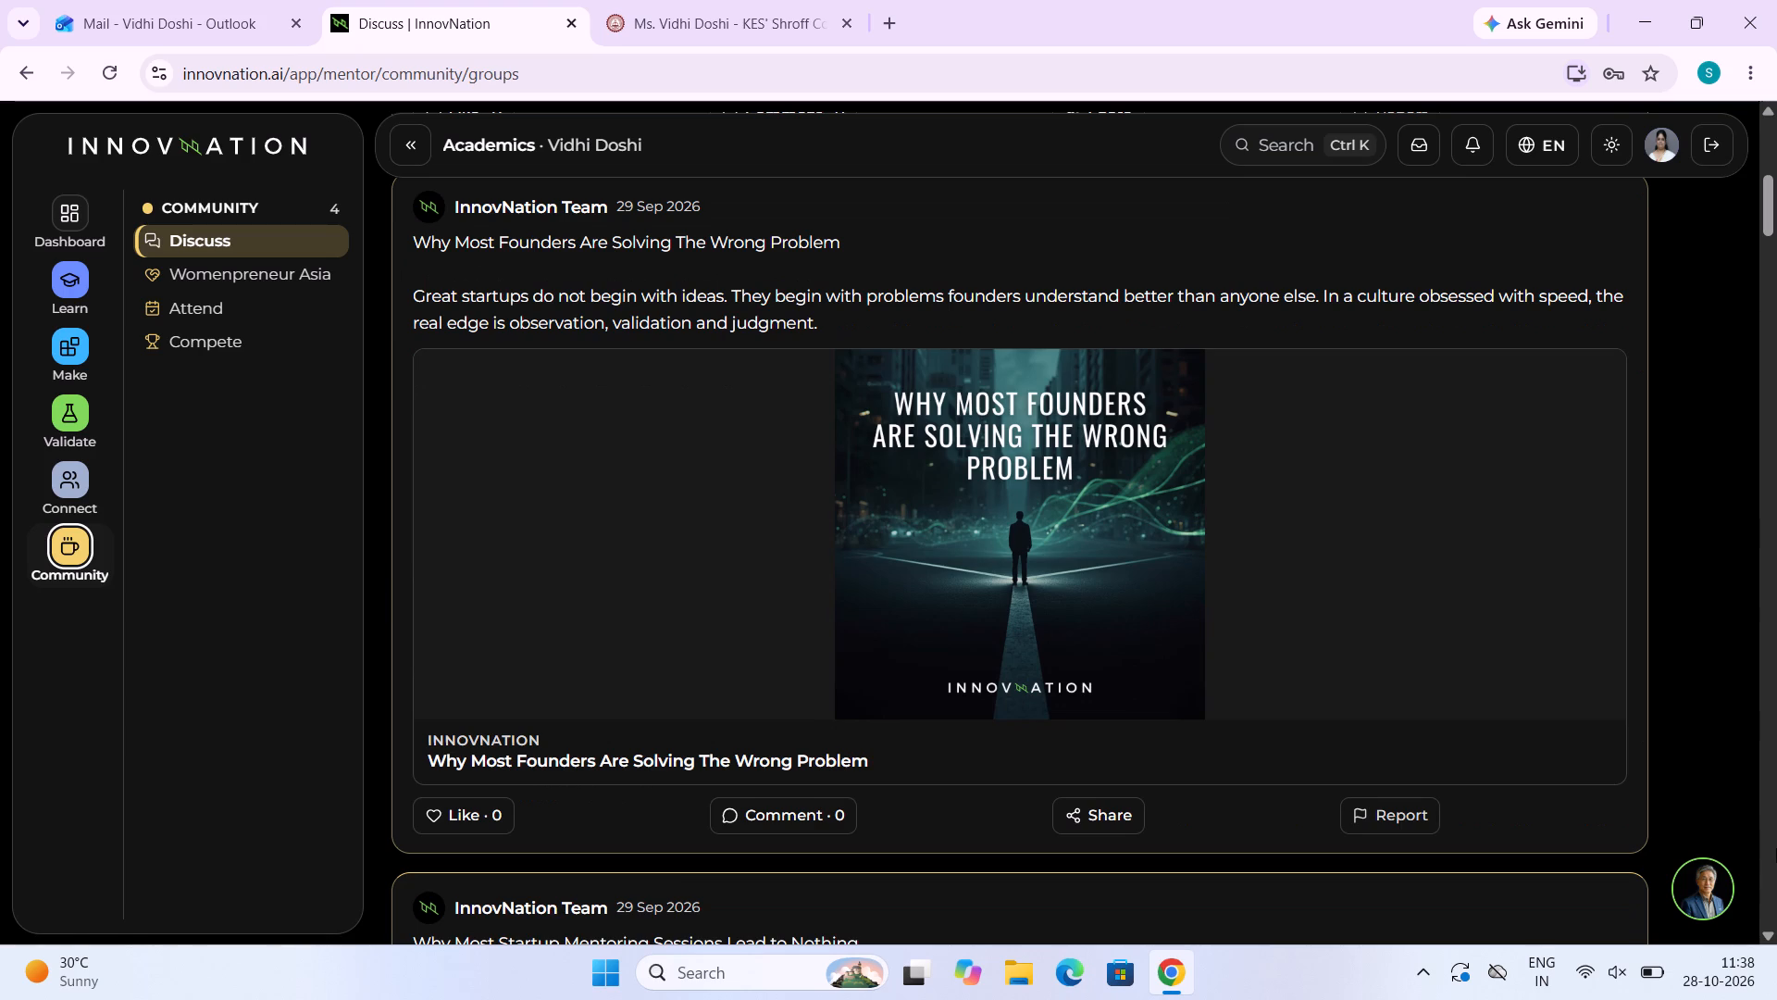
left_click(1771, 769)
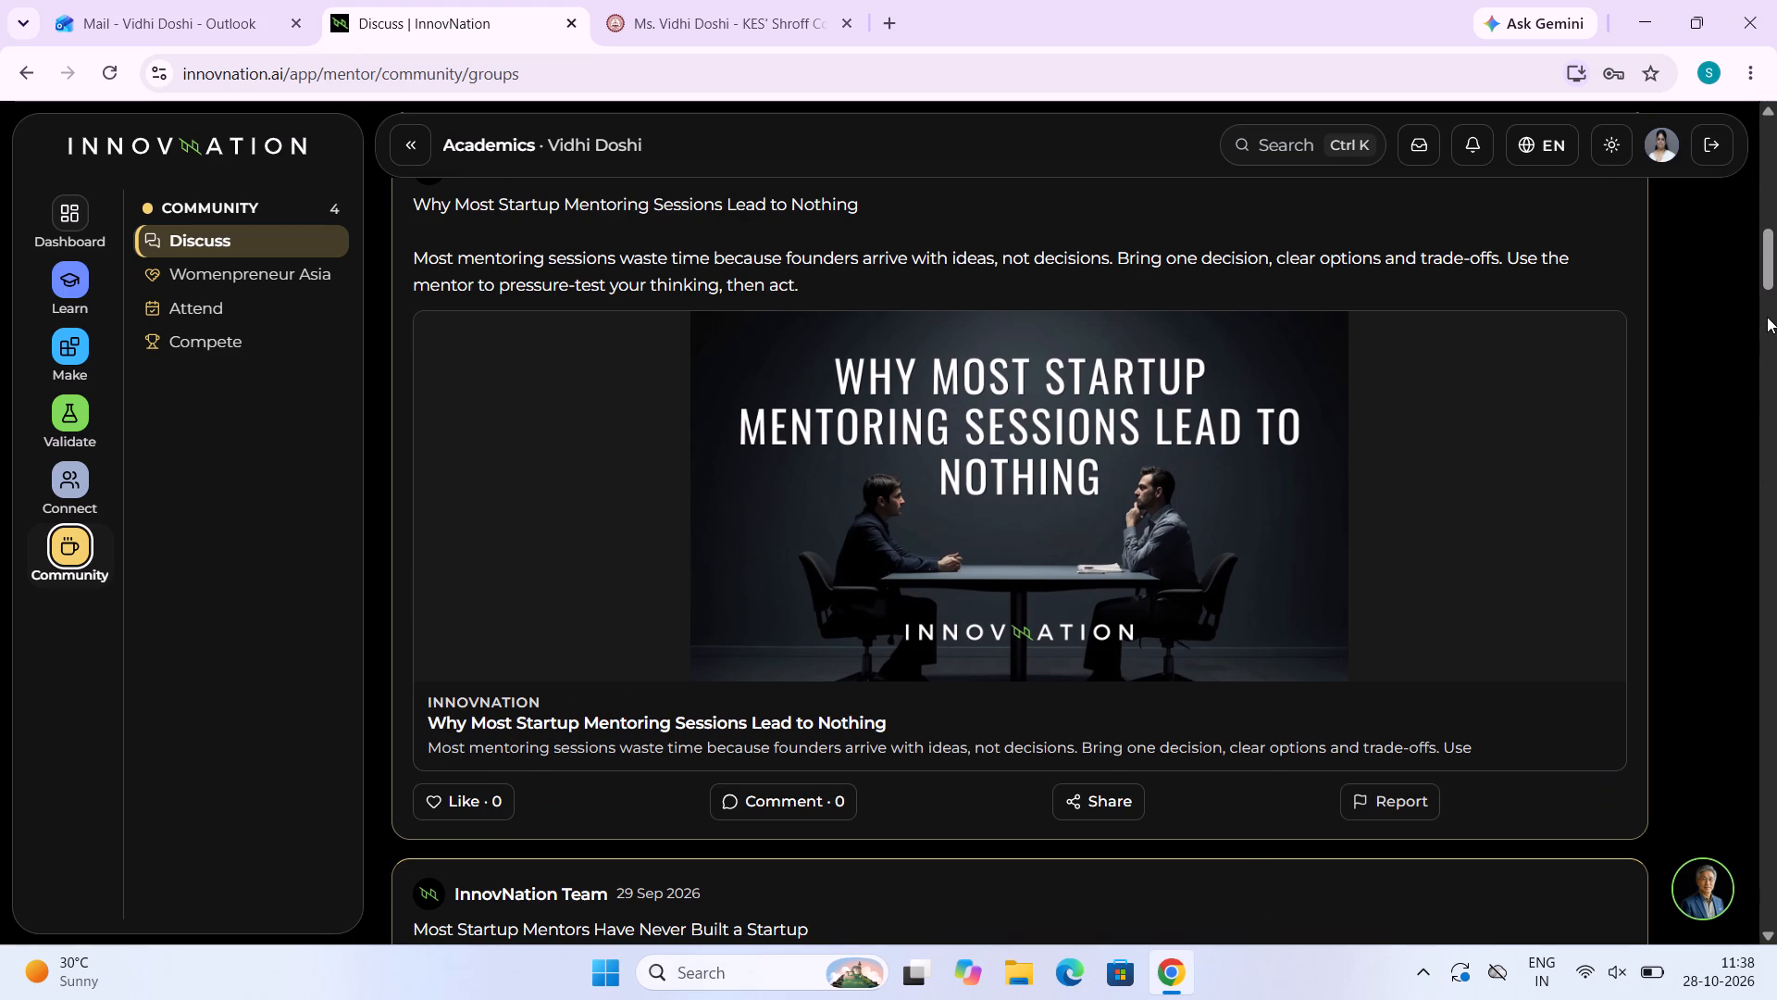
left_click(1767, 152)
left_click(1767, 152)
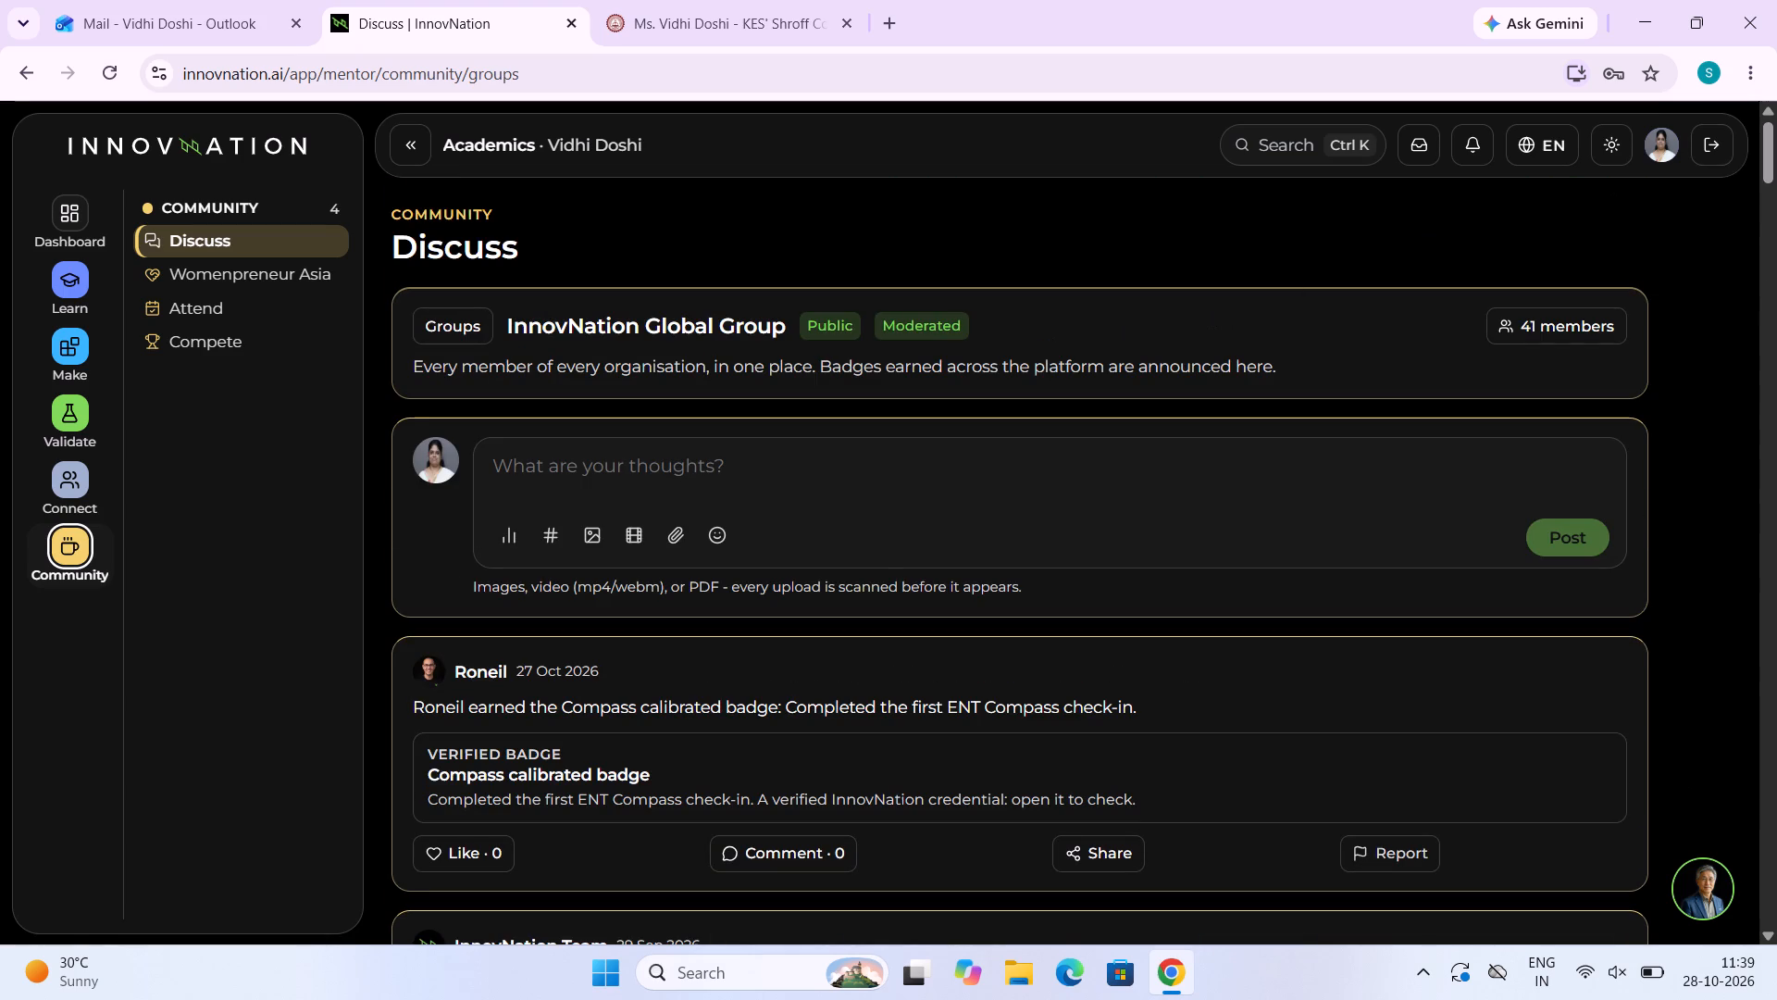
Reopen the InnovNation Global Group feed from Discuss and look through the members' recent posts.
left_click(242, 283)
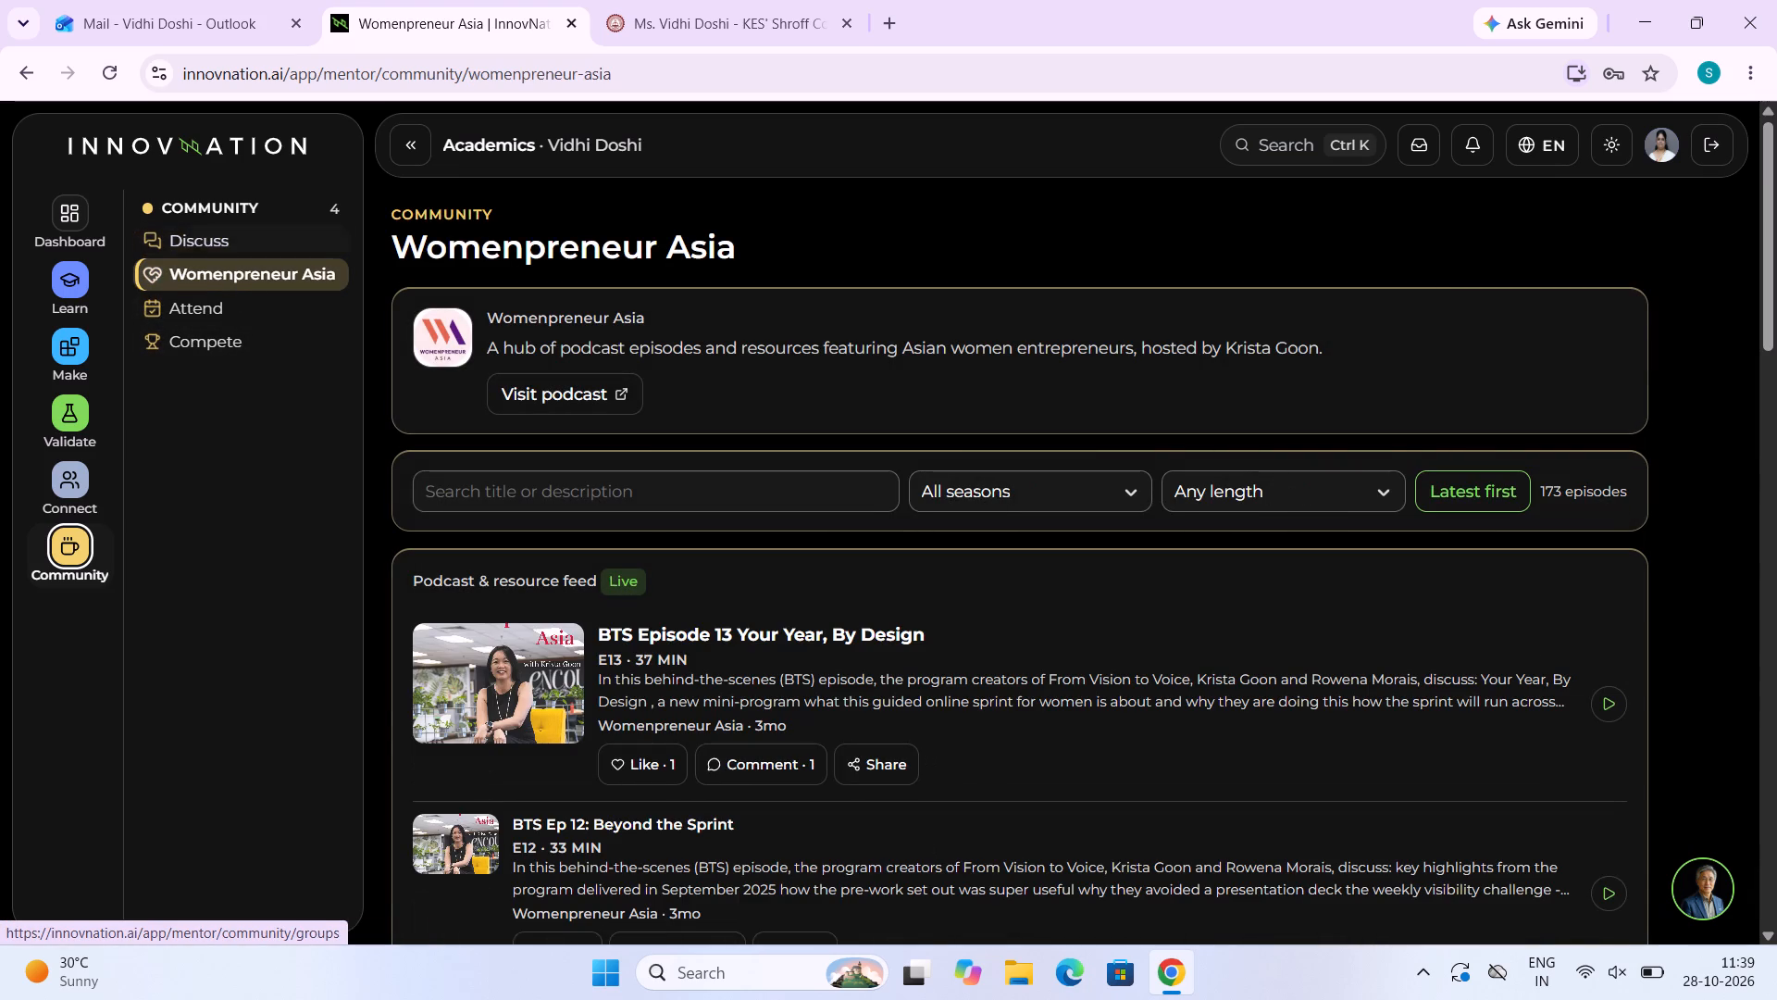
left_click(191, 239)
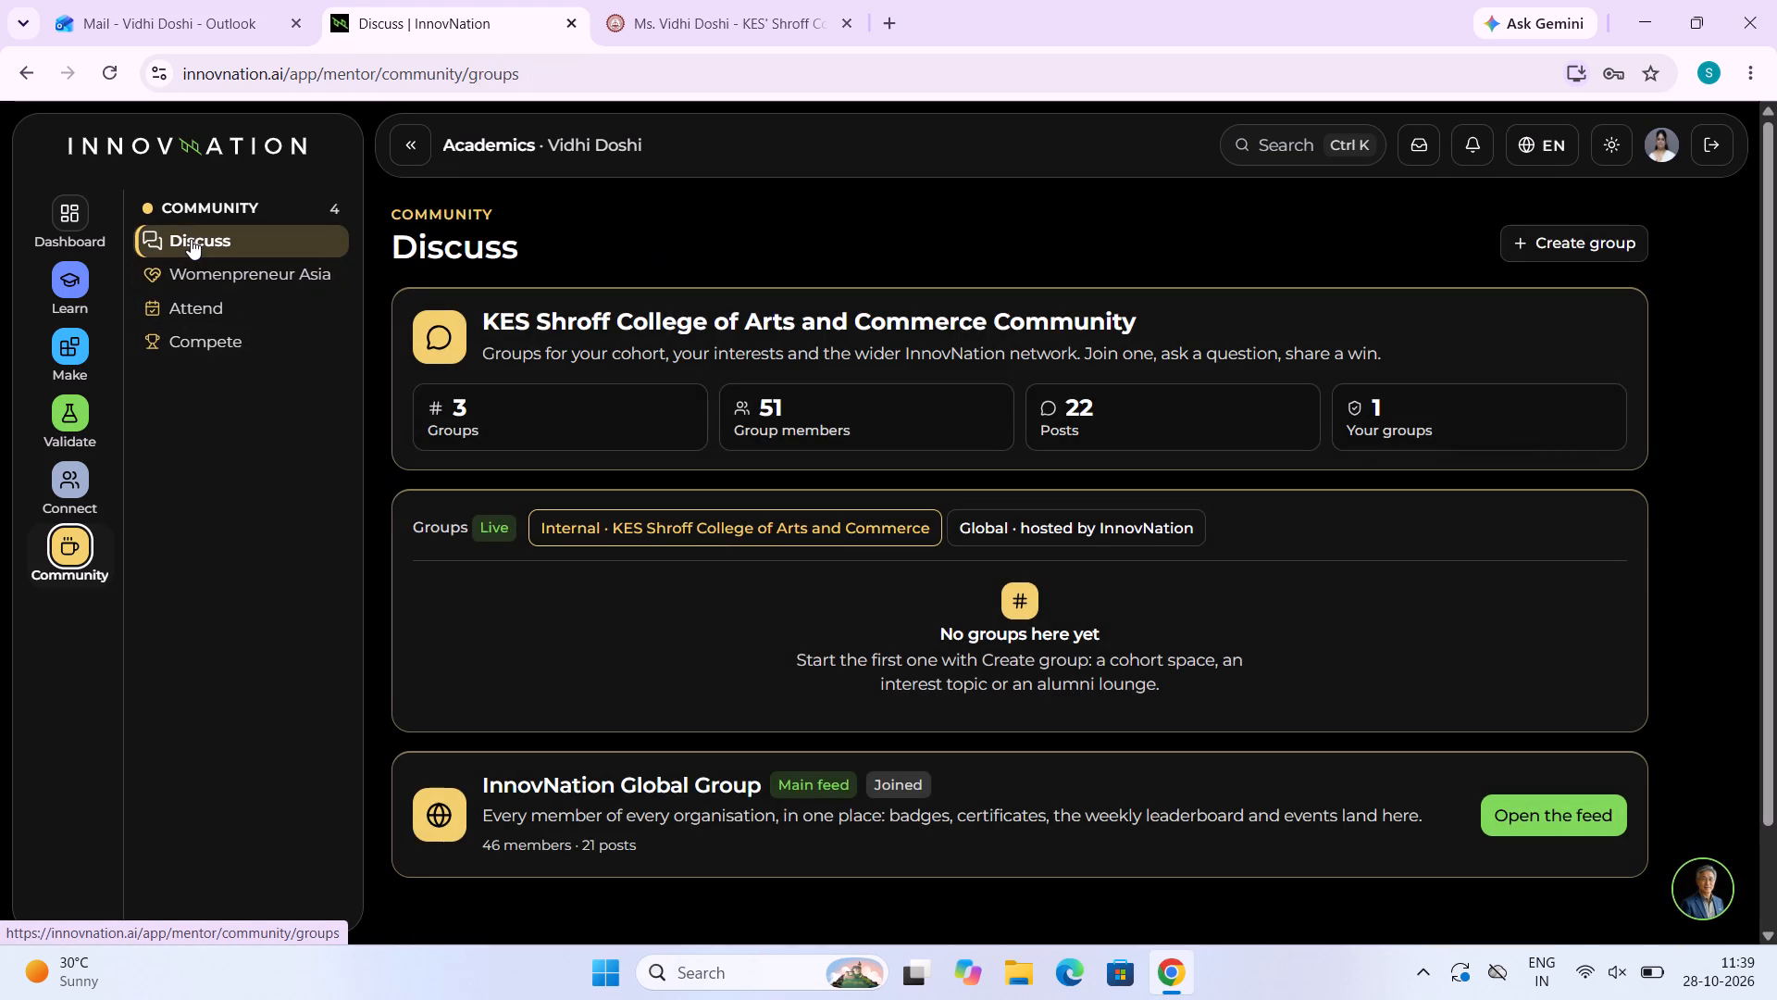
left_click(1560, 815)
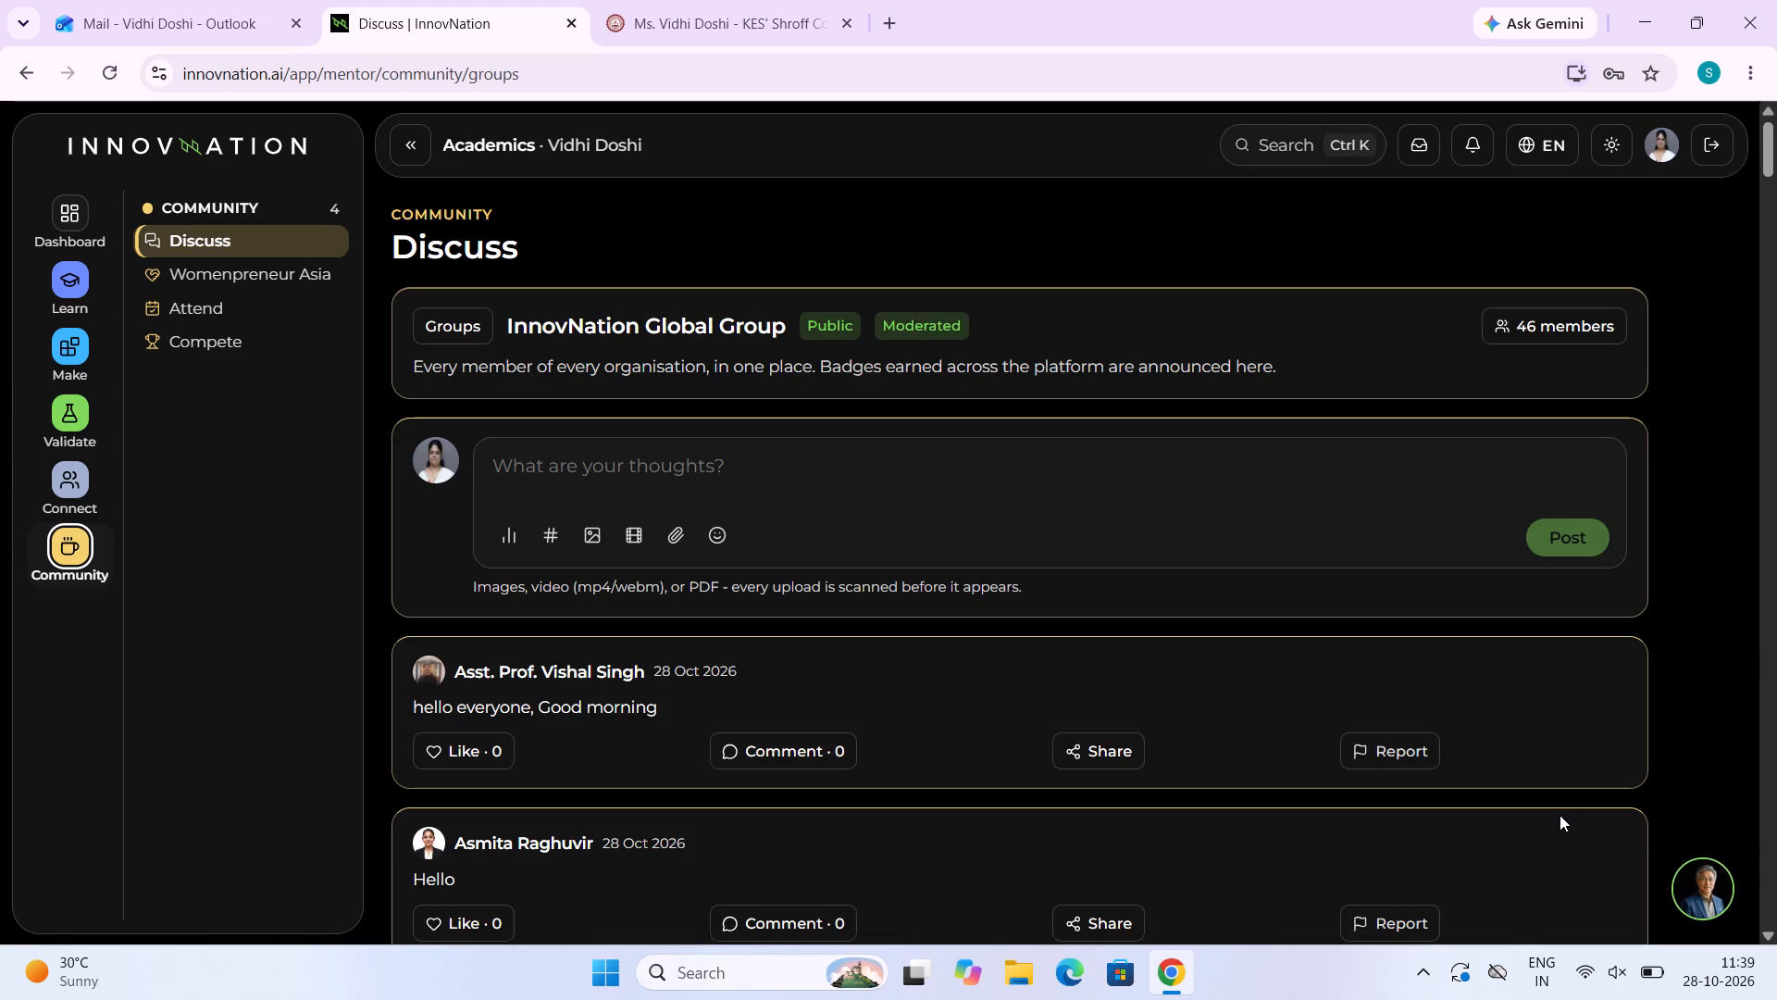
left_click(1773, 754)
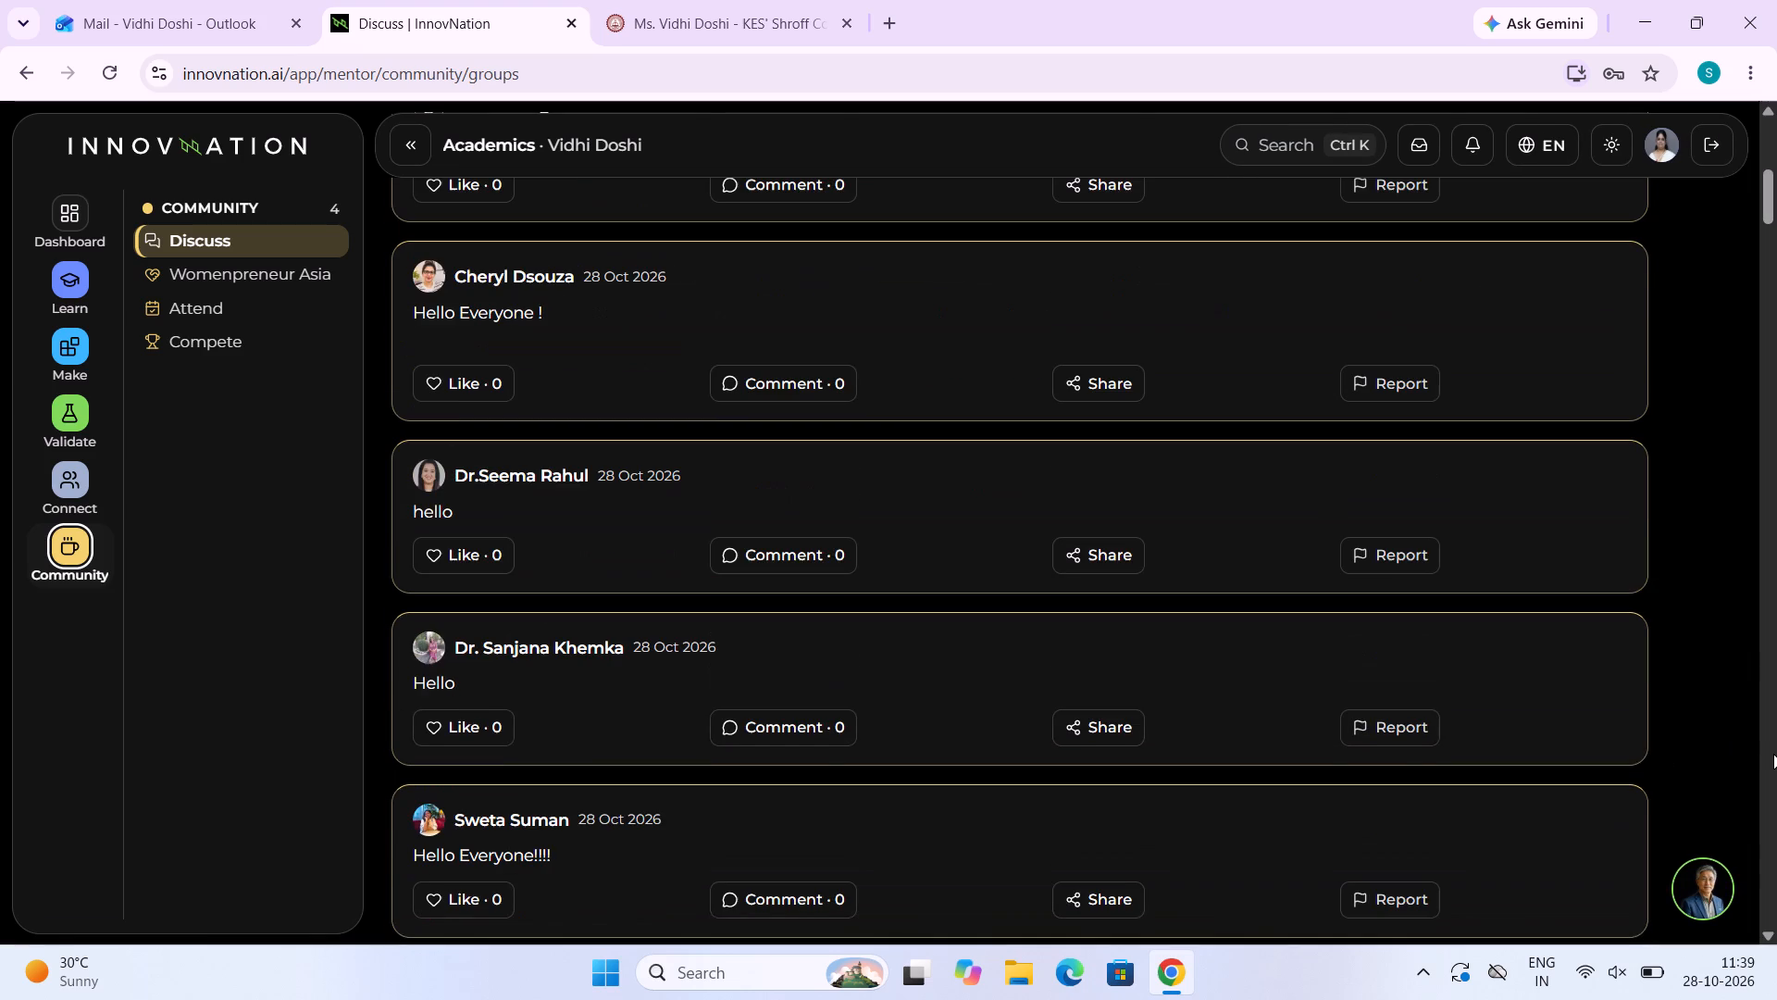
left_click(1773, 754)
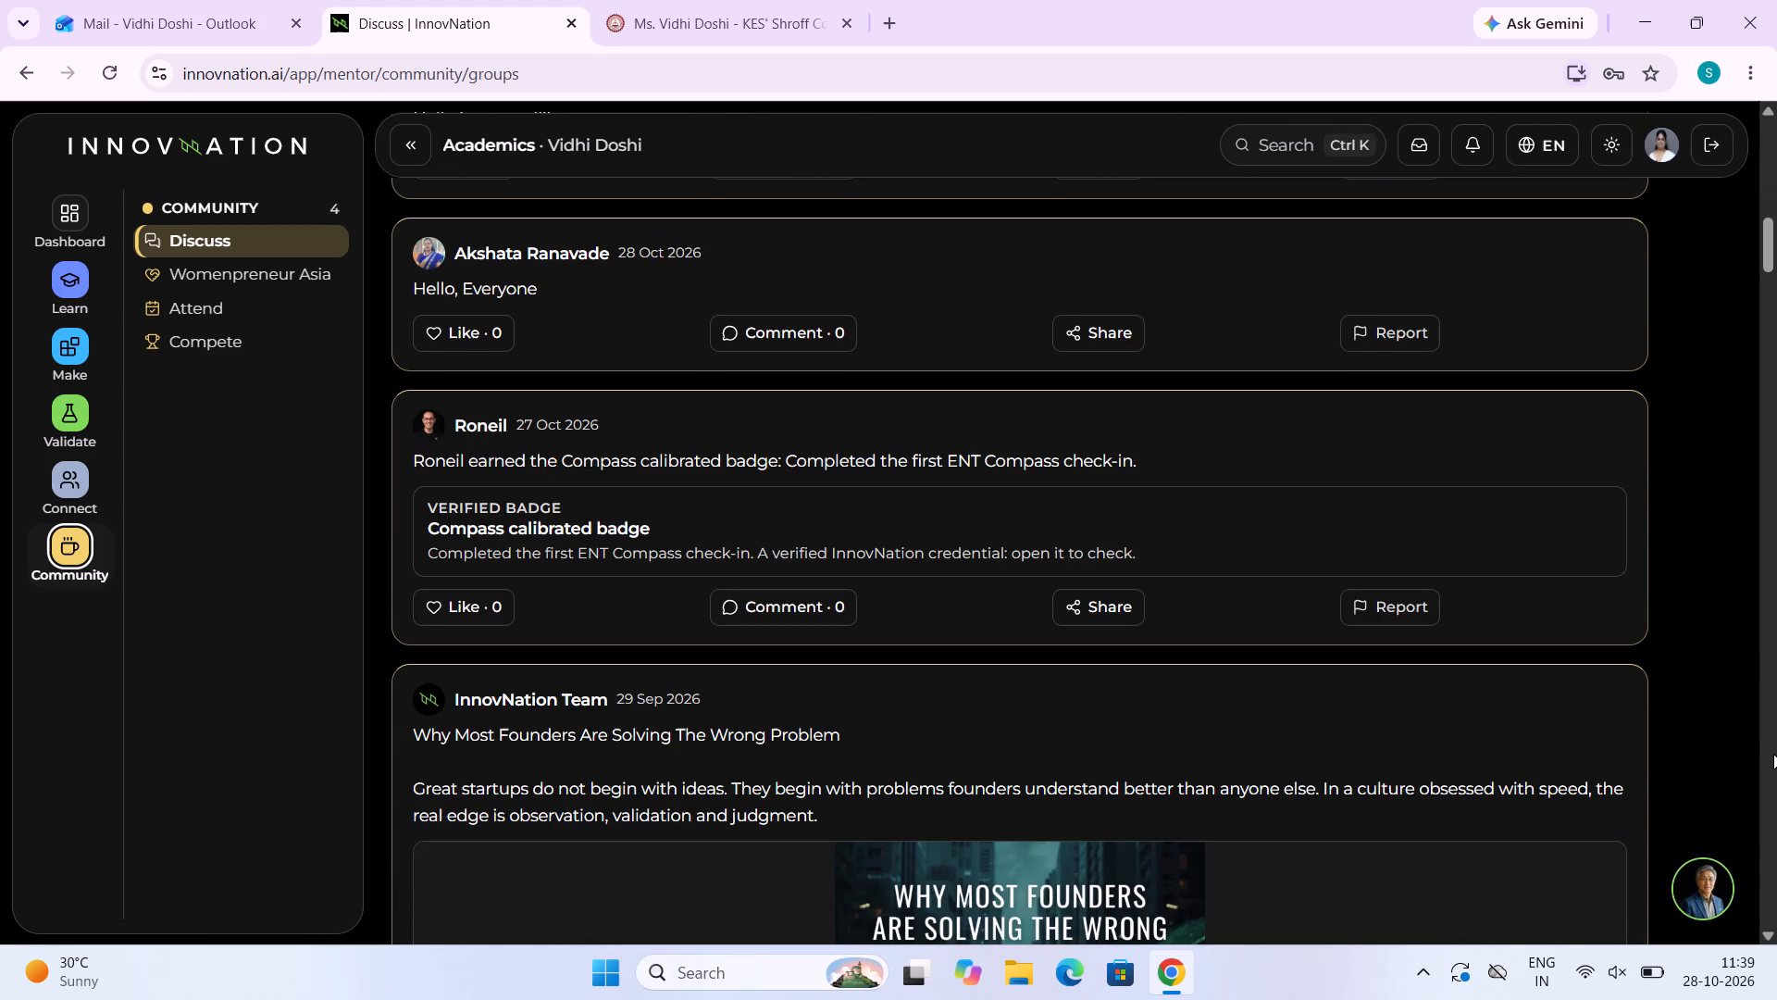
left_click(1773, 754)
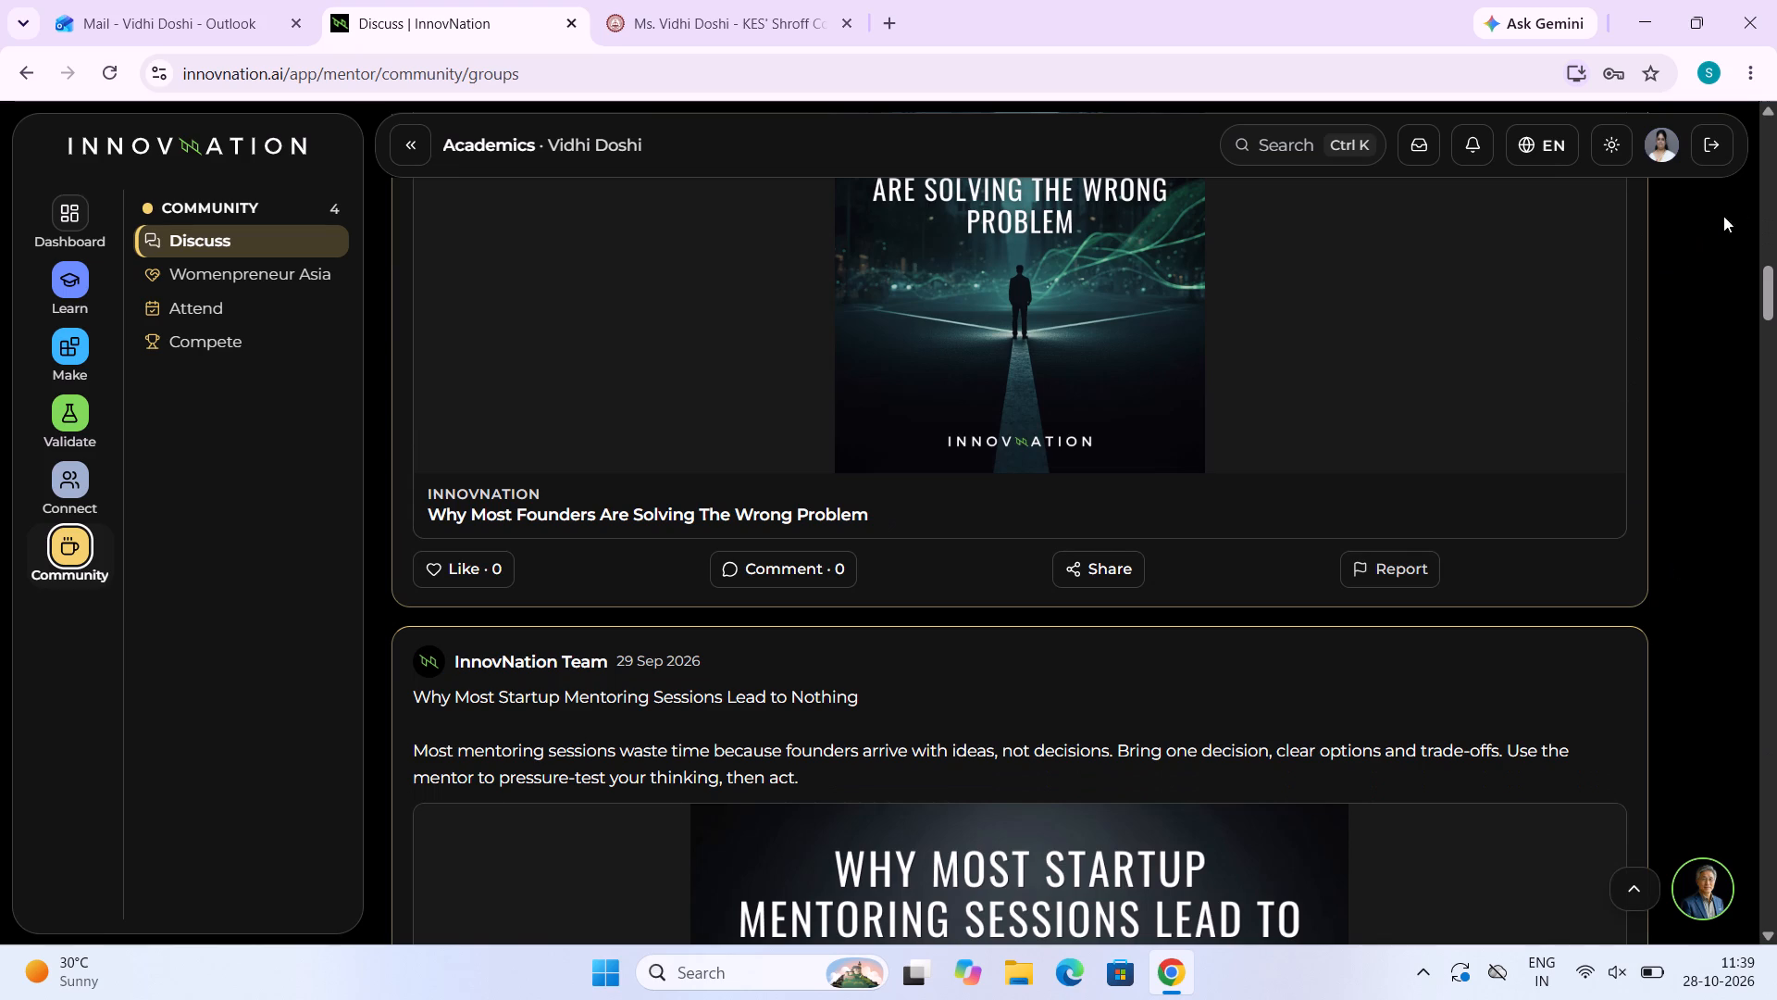
left_click(1776, 204)
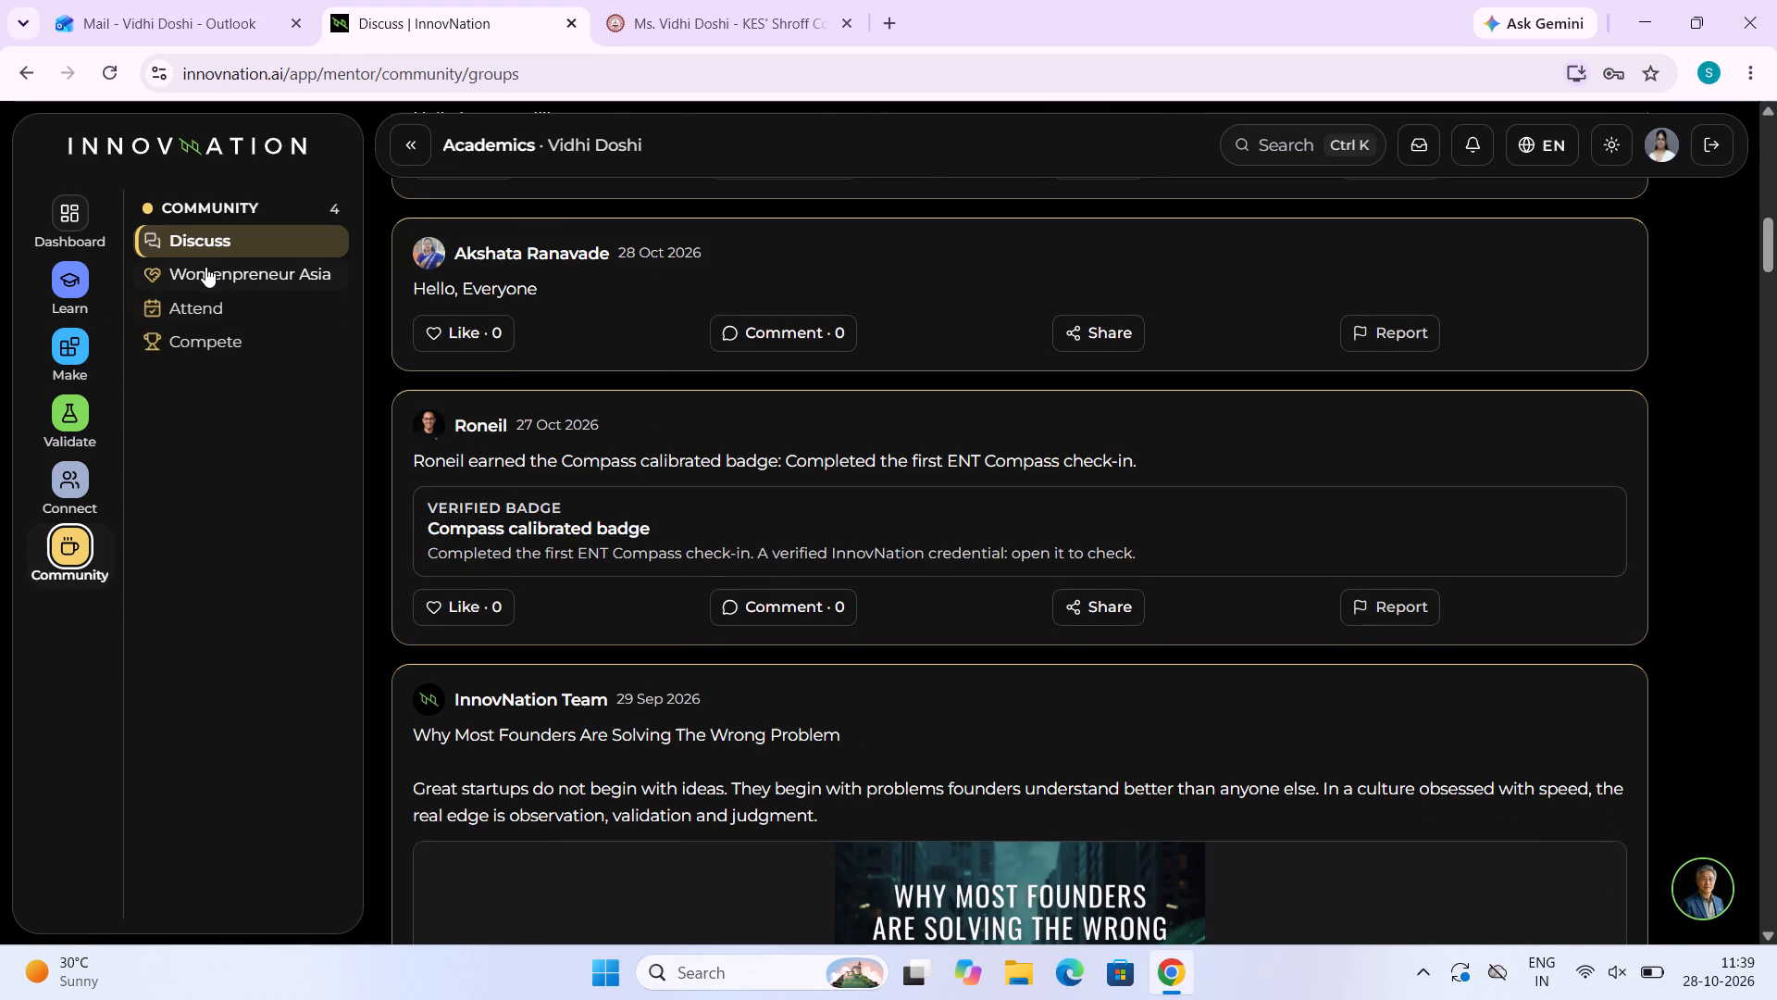
Browse the Womenpreneur Asia podcast and resource feed down to the end of the loaded episodes.
left_click(213, 268)
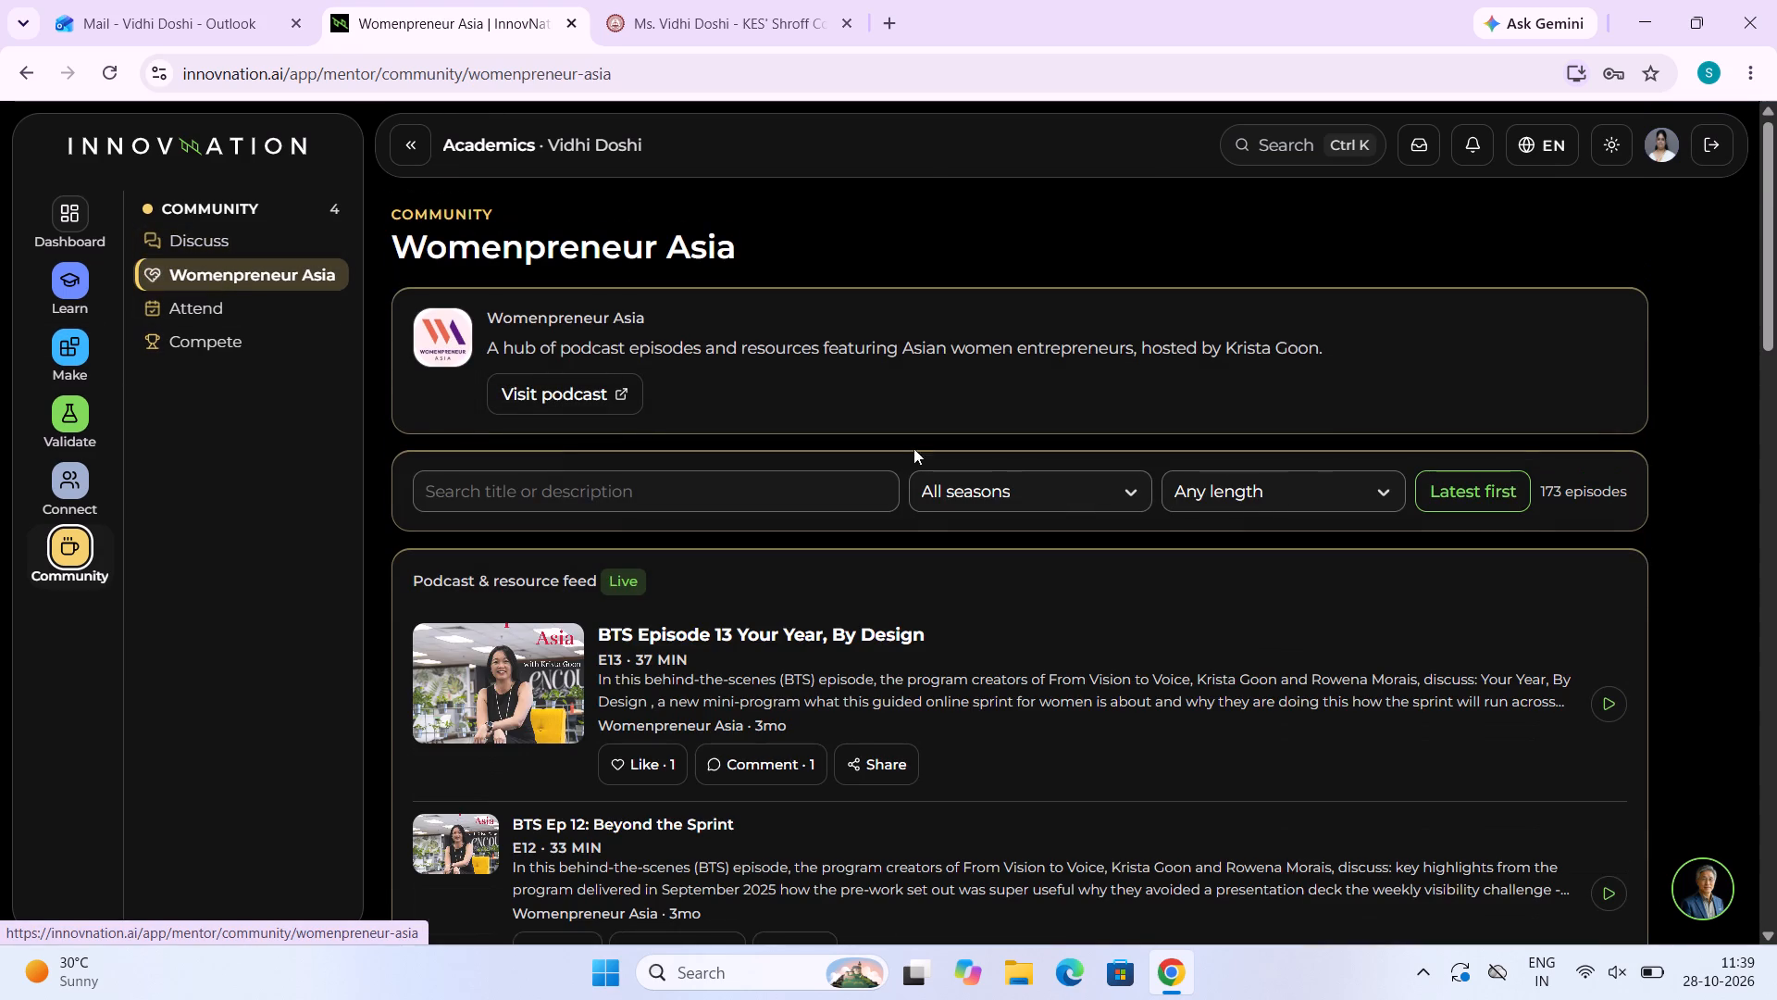
left_click(1775, 678)
left_click(1775, 678)
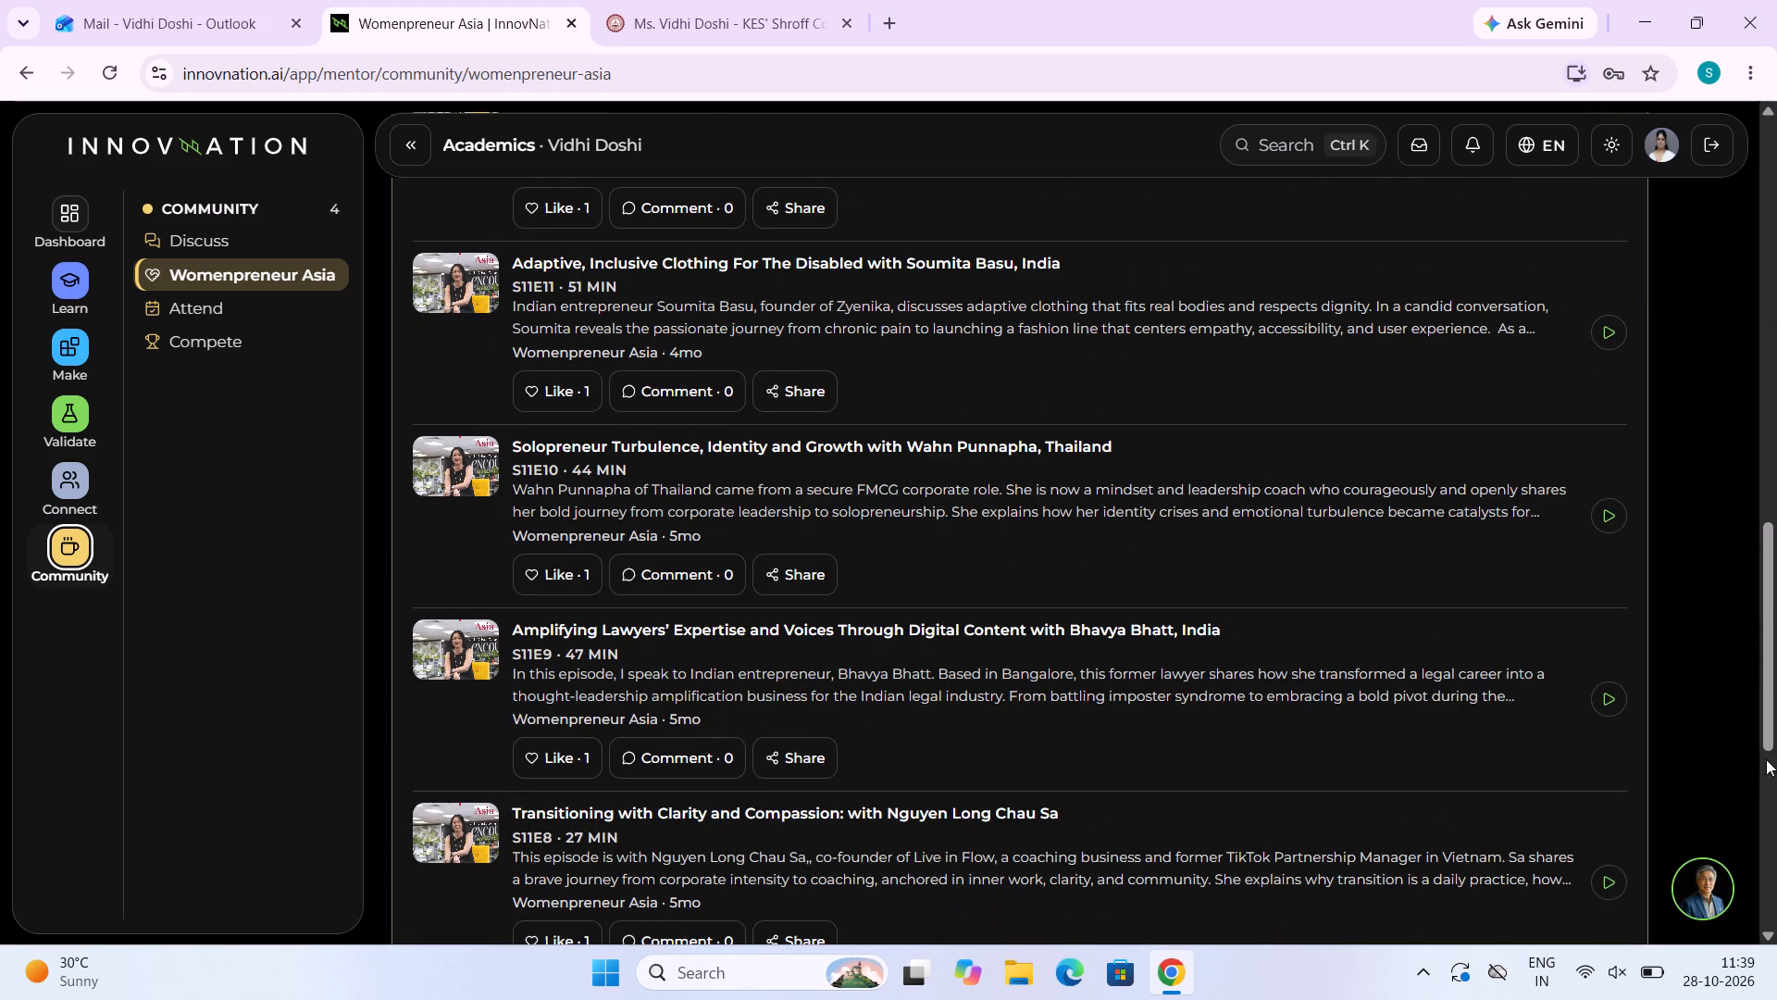
left_click(1767, 796)
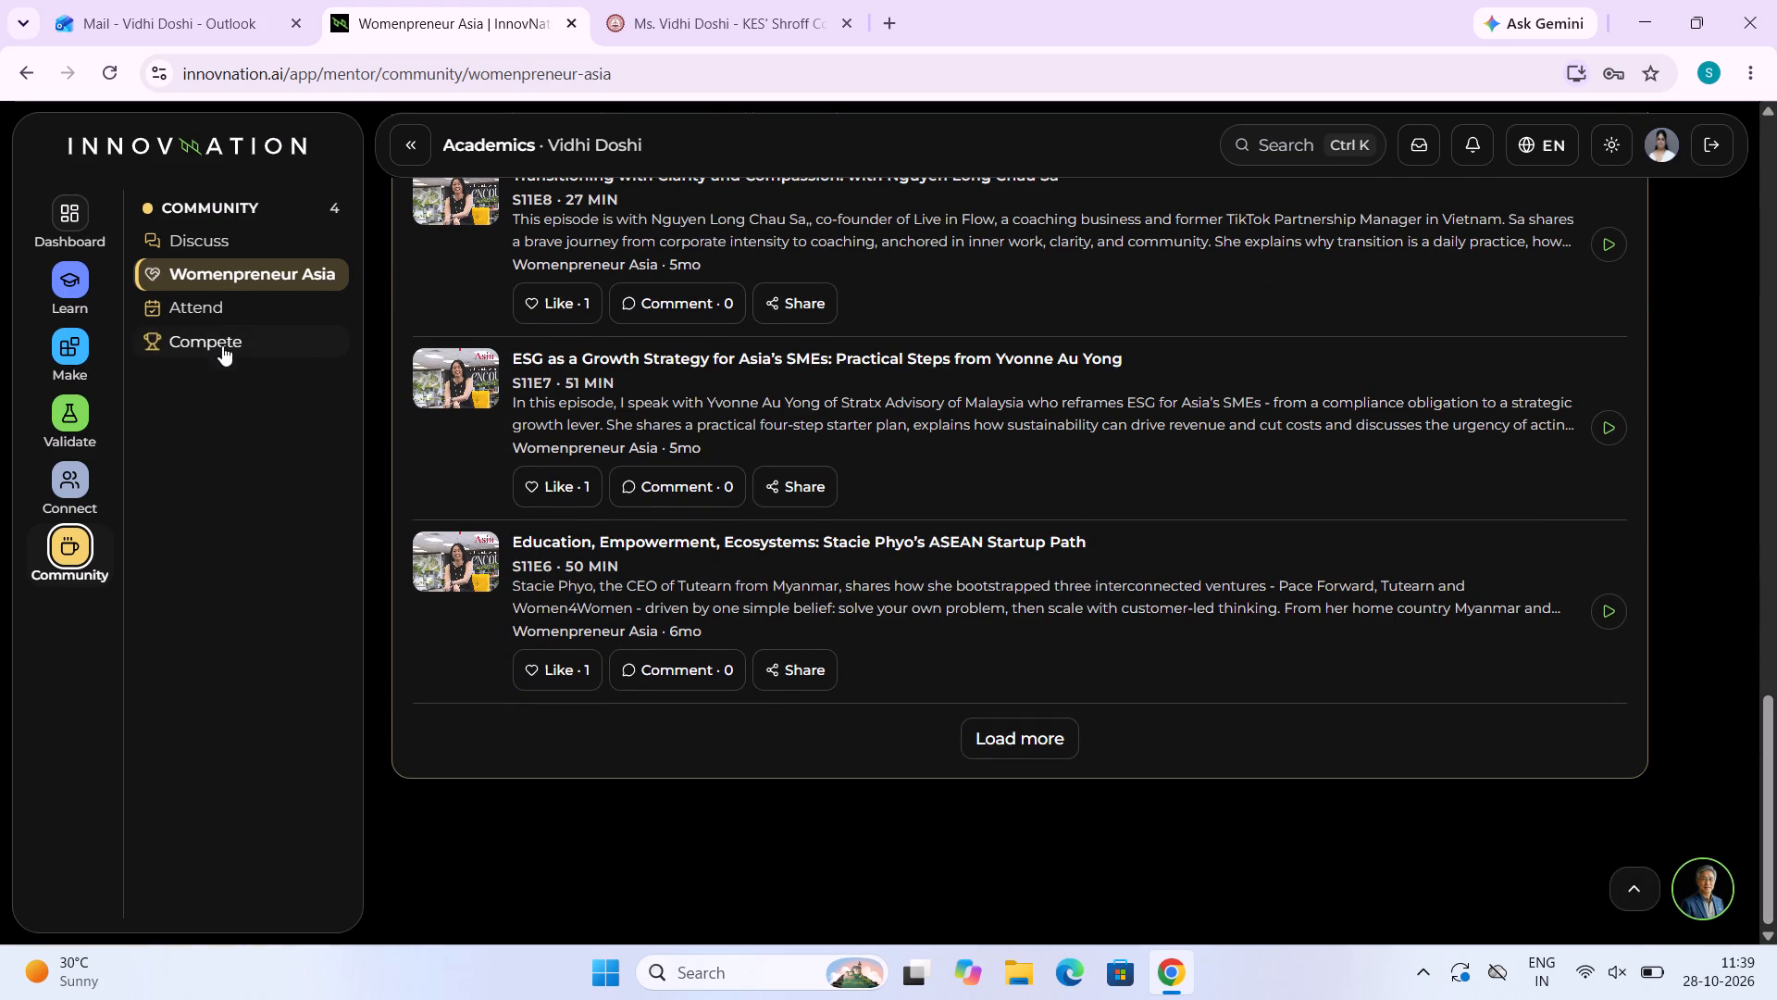
View the community's upcoming events under Attend and the competition listings under Compete.
left_click(232, 309)
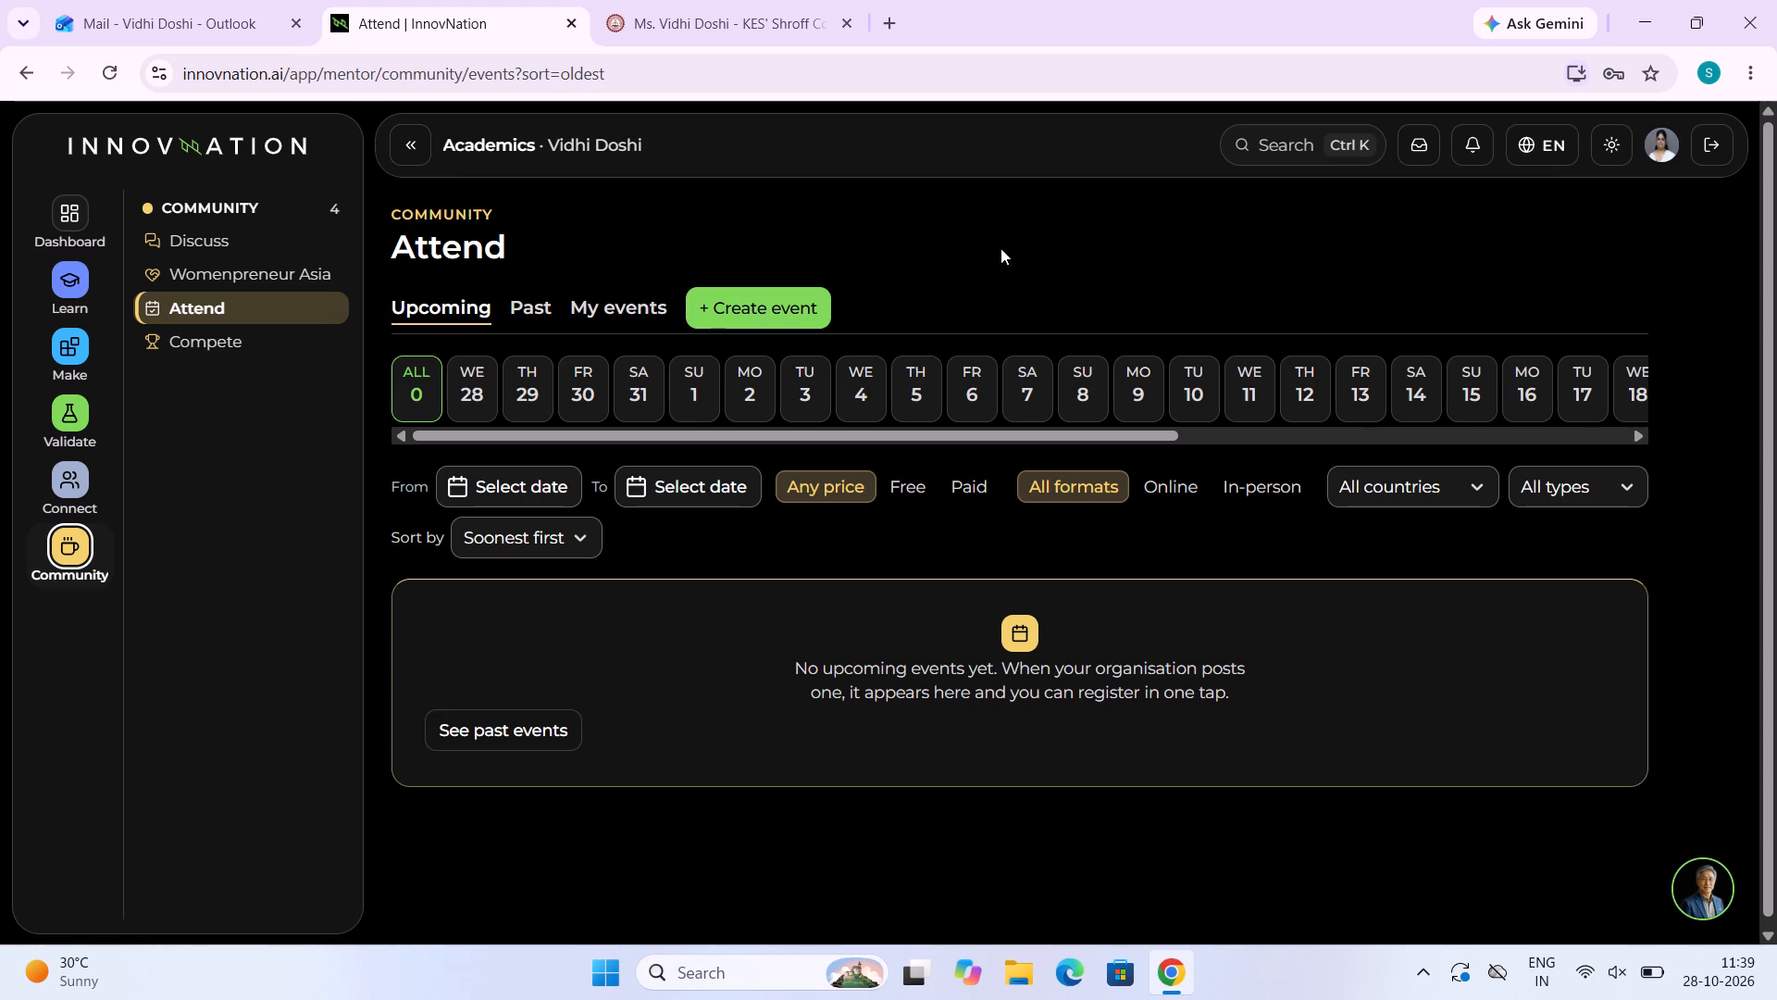
left_click(218, 354)
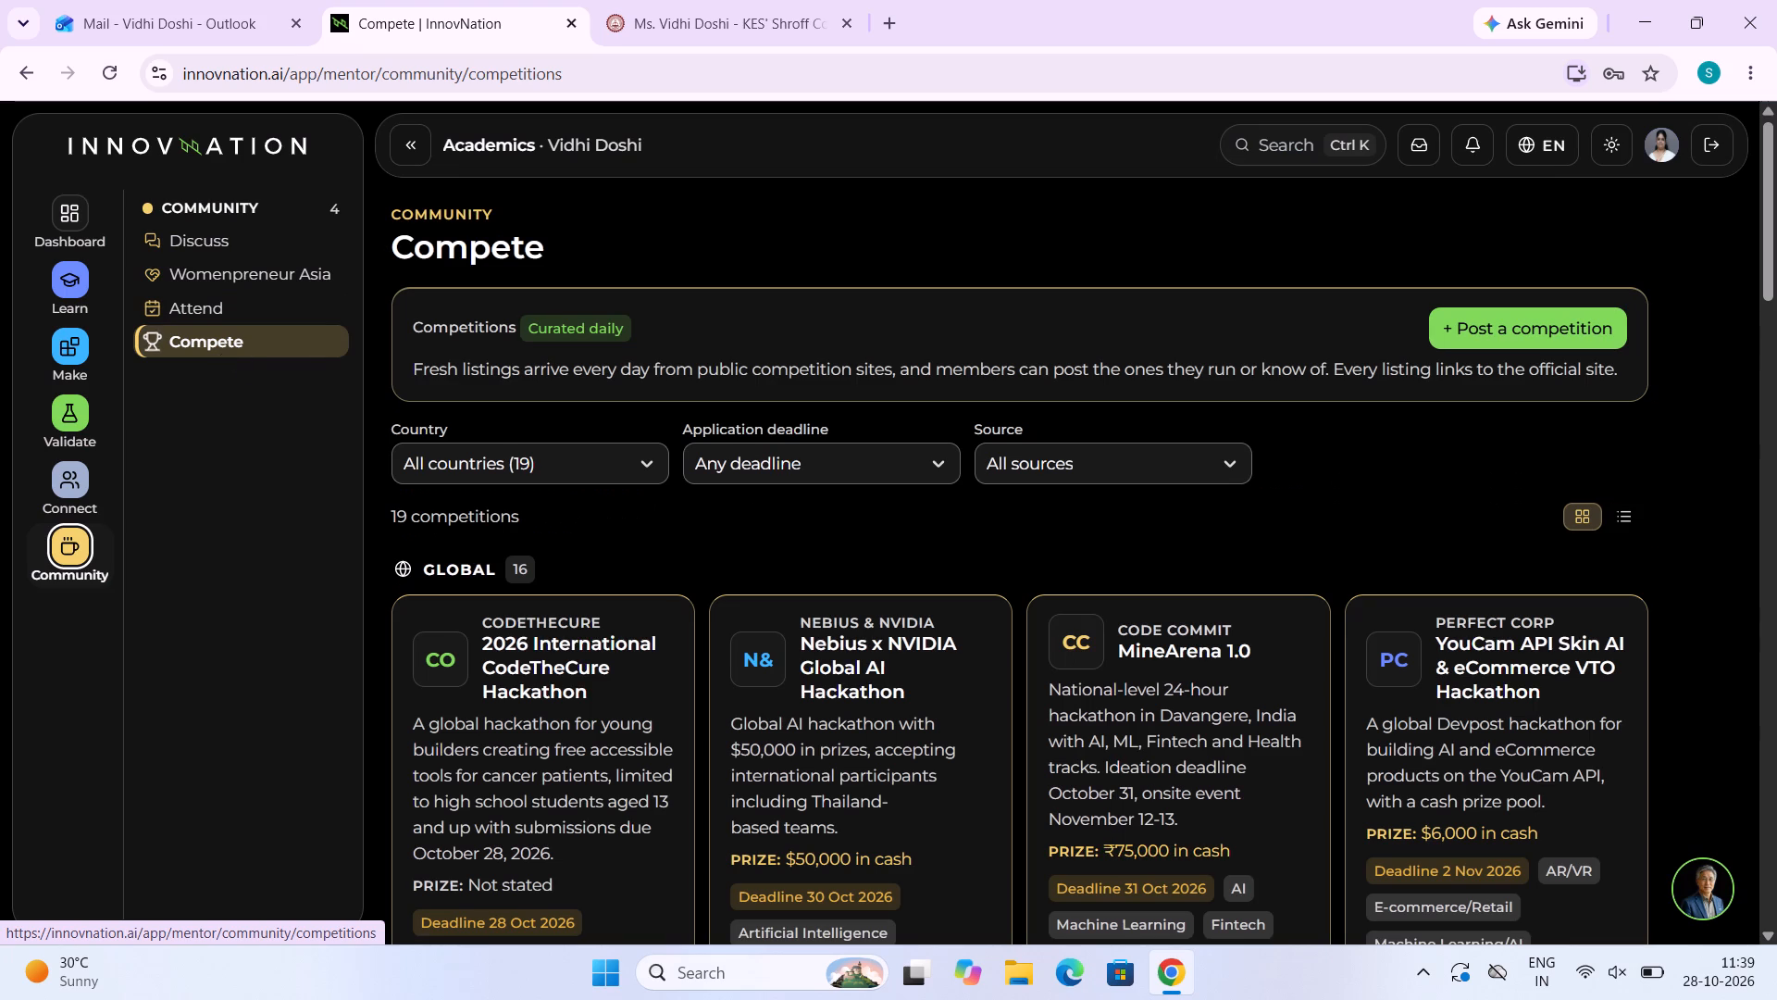
left_click(225, 204)
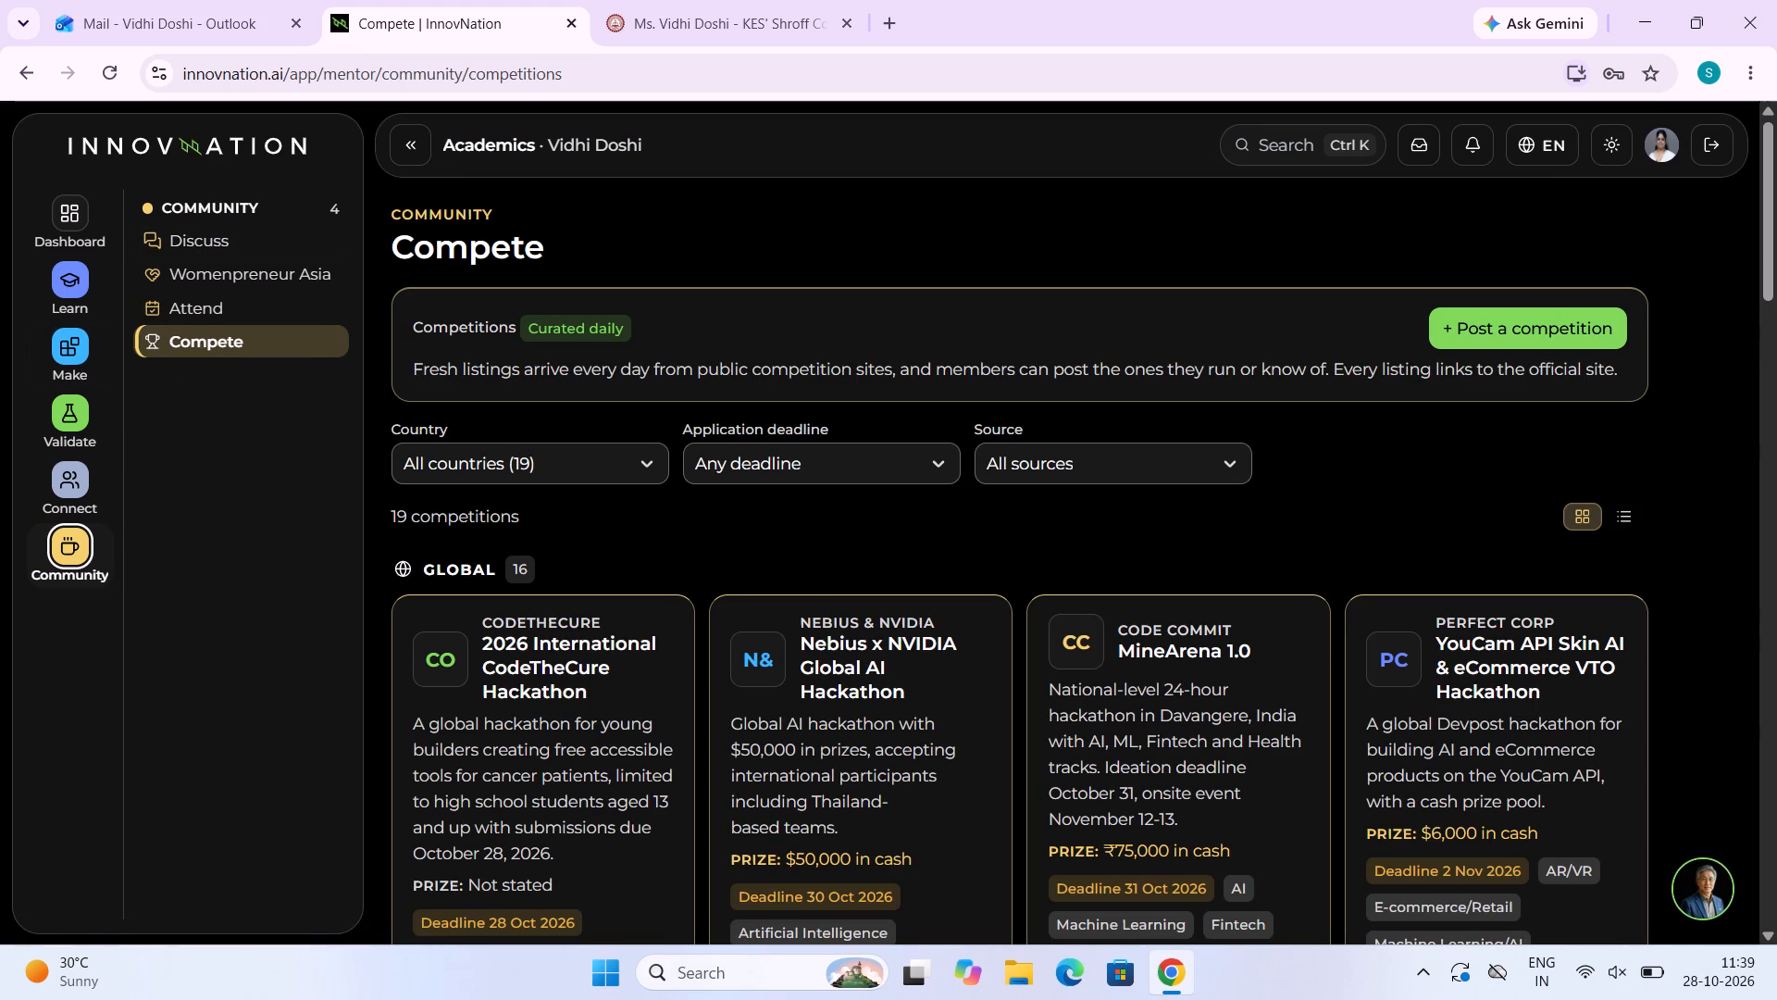
Return to Discuss and open the InnovNation Global Group feed.
left_click(199, 244)
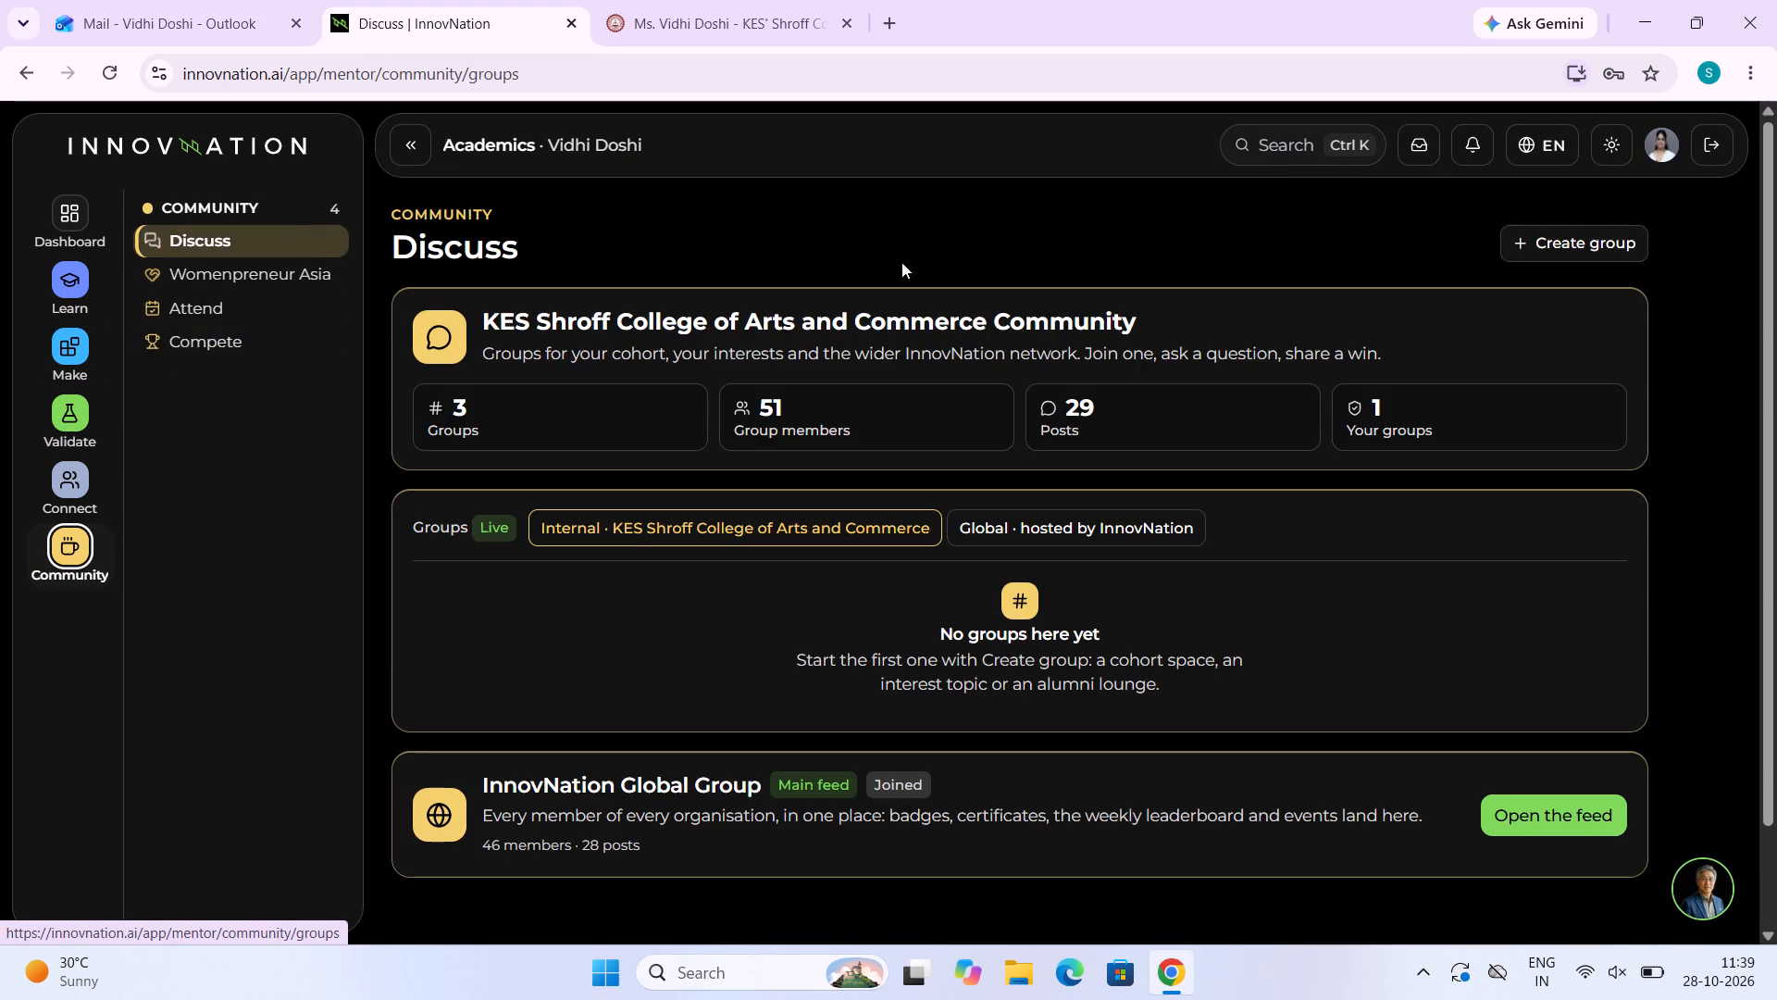
left_click(1504, 814)
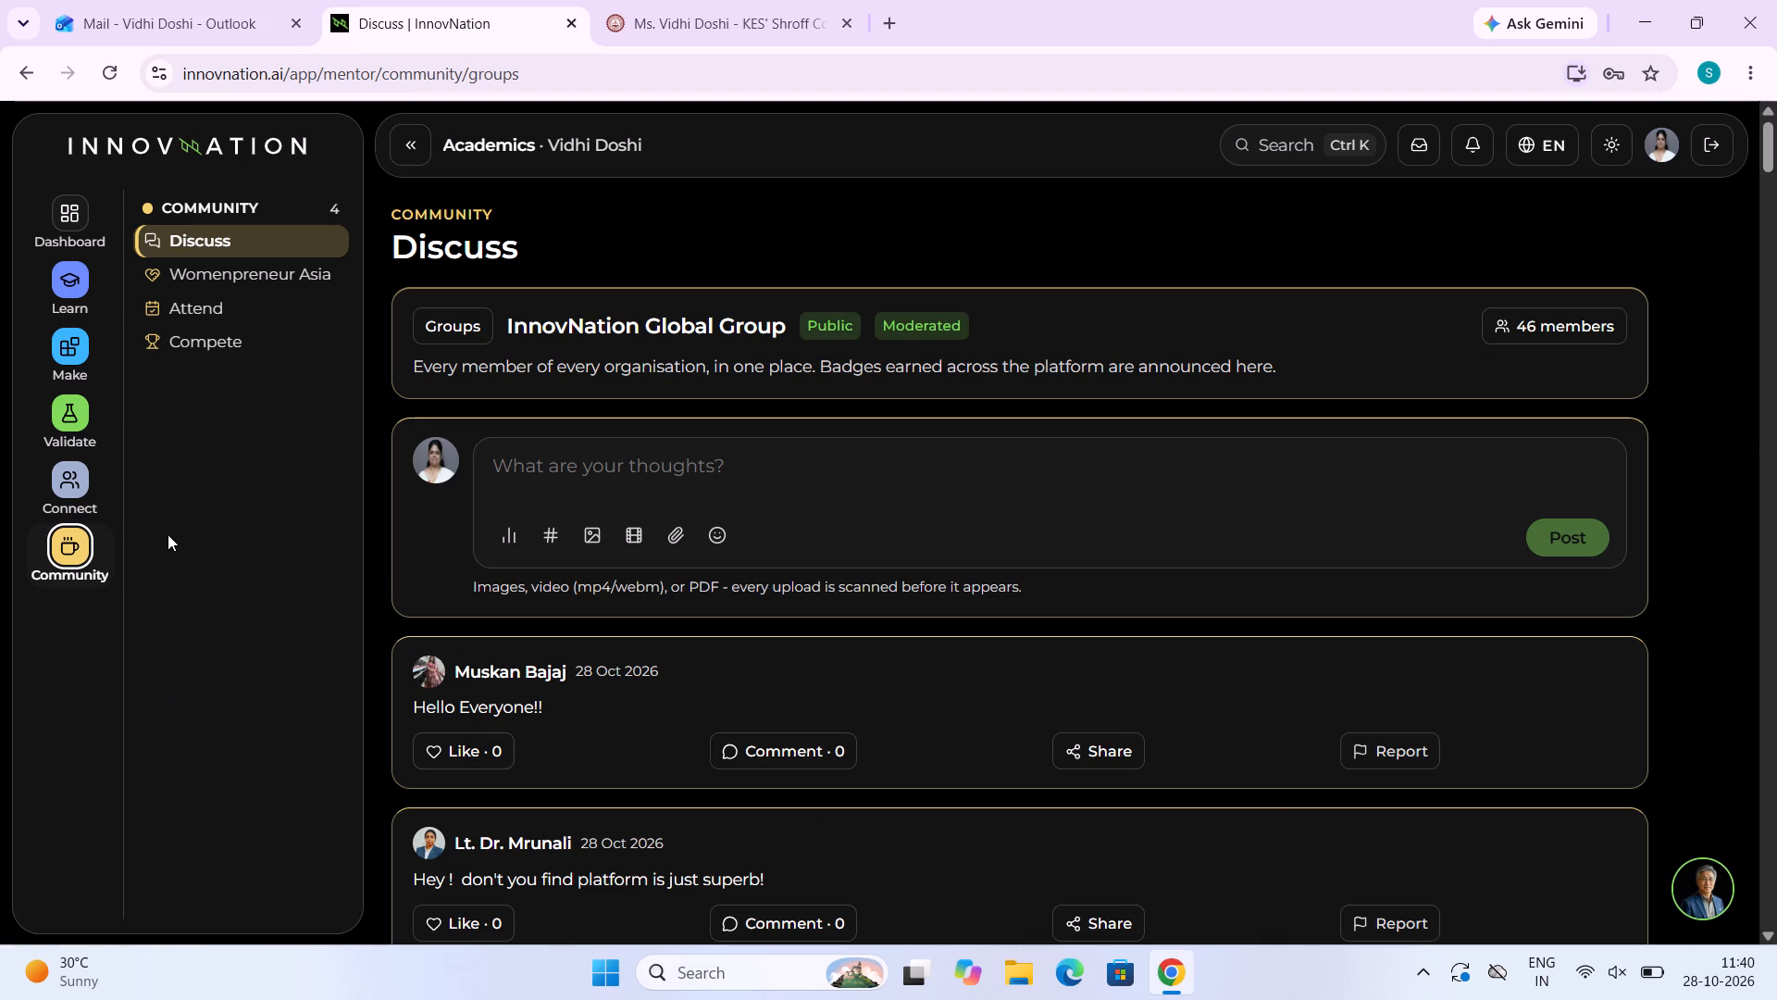
Open the teaching profile under Connect and choose Outlook and Microsoft 365 as the calendar type for linking.
left_click(68, 476)
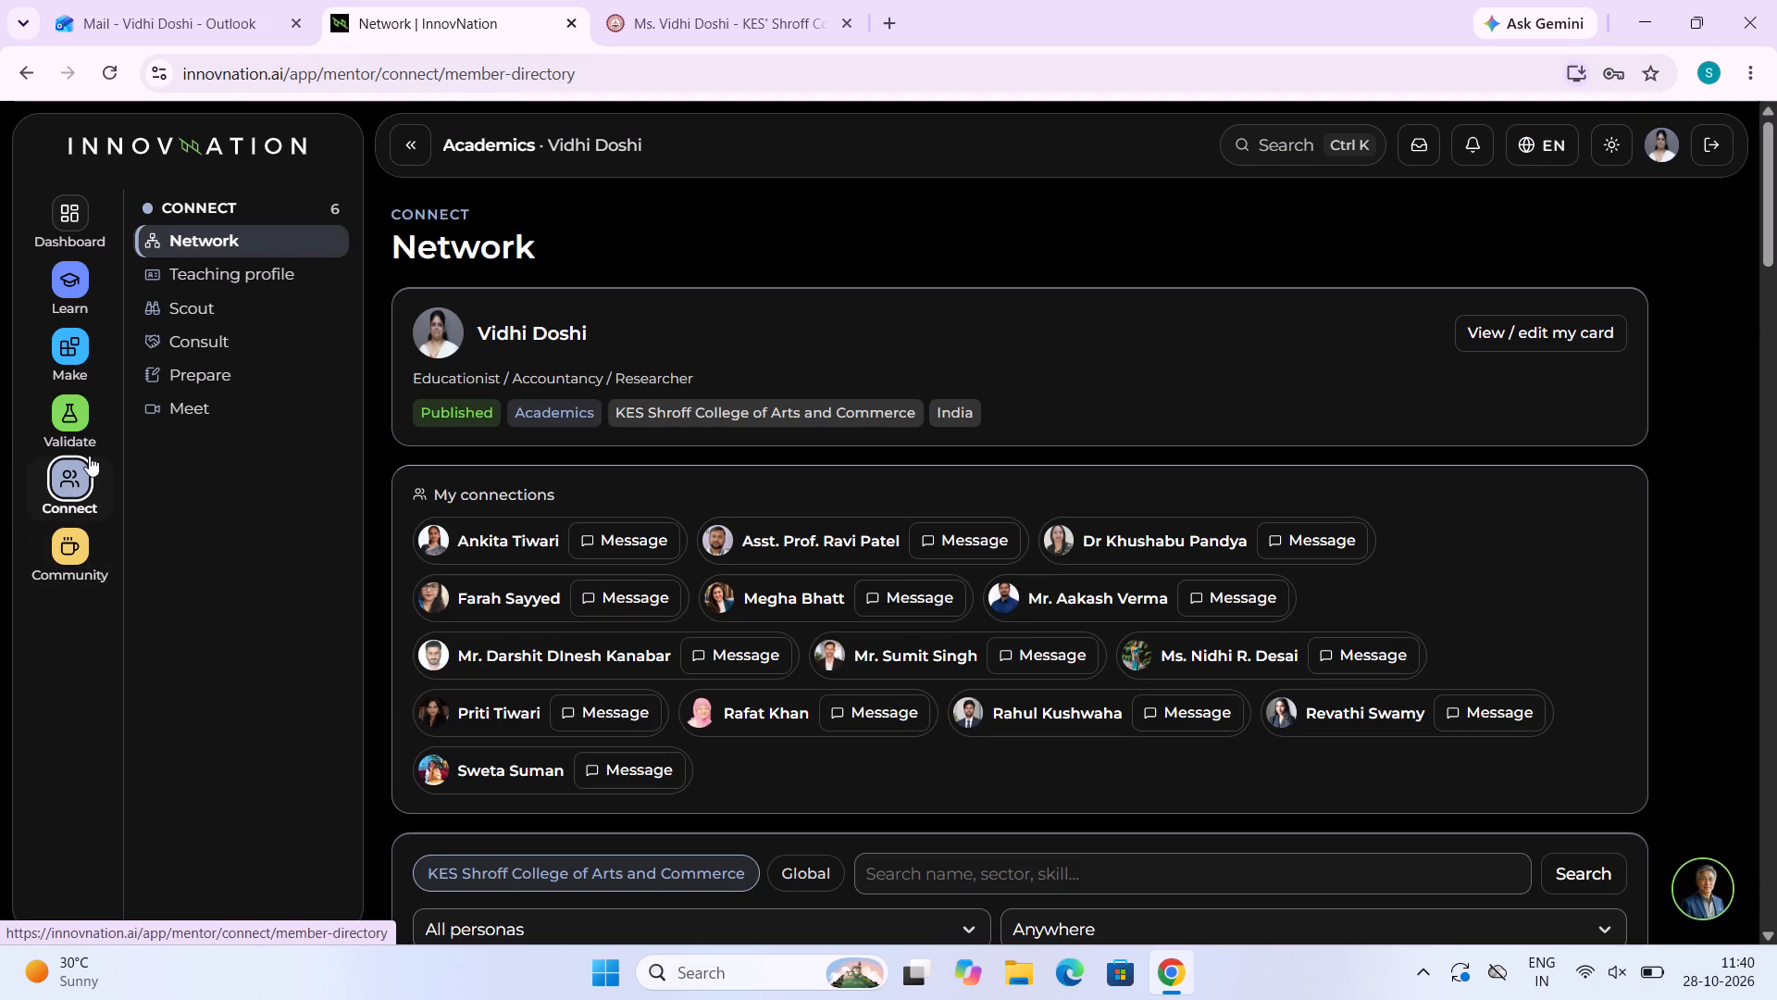
left_click(240, 275)
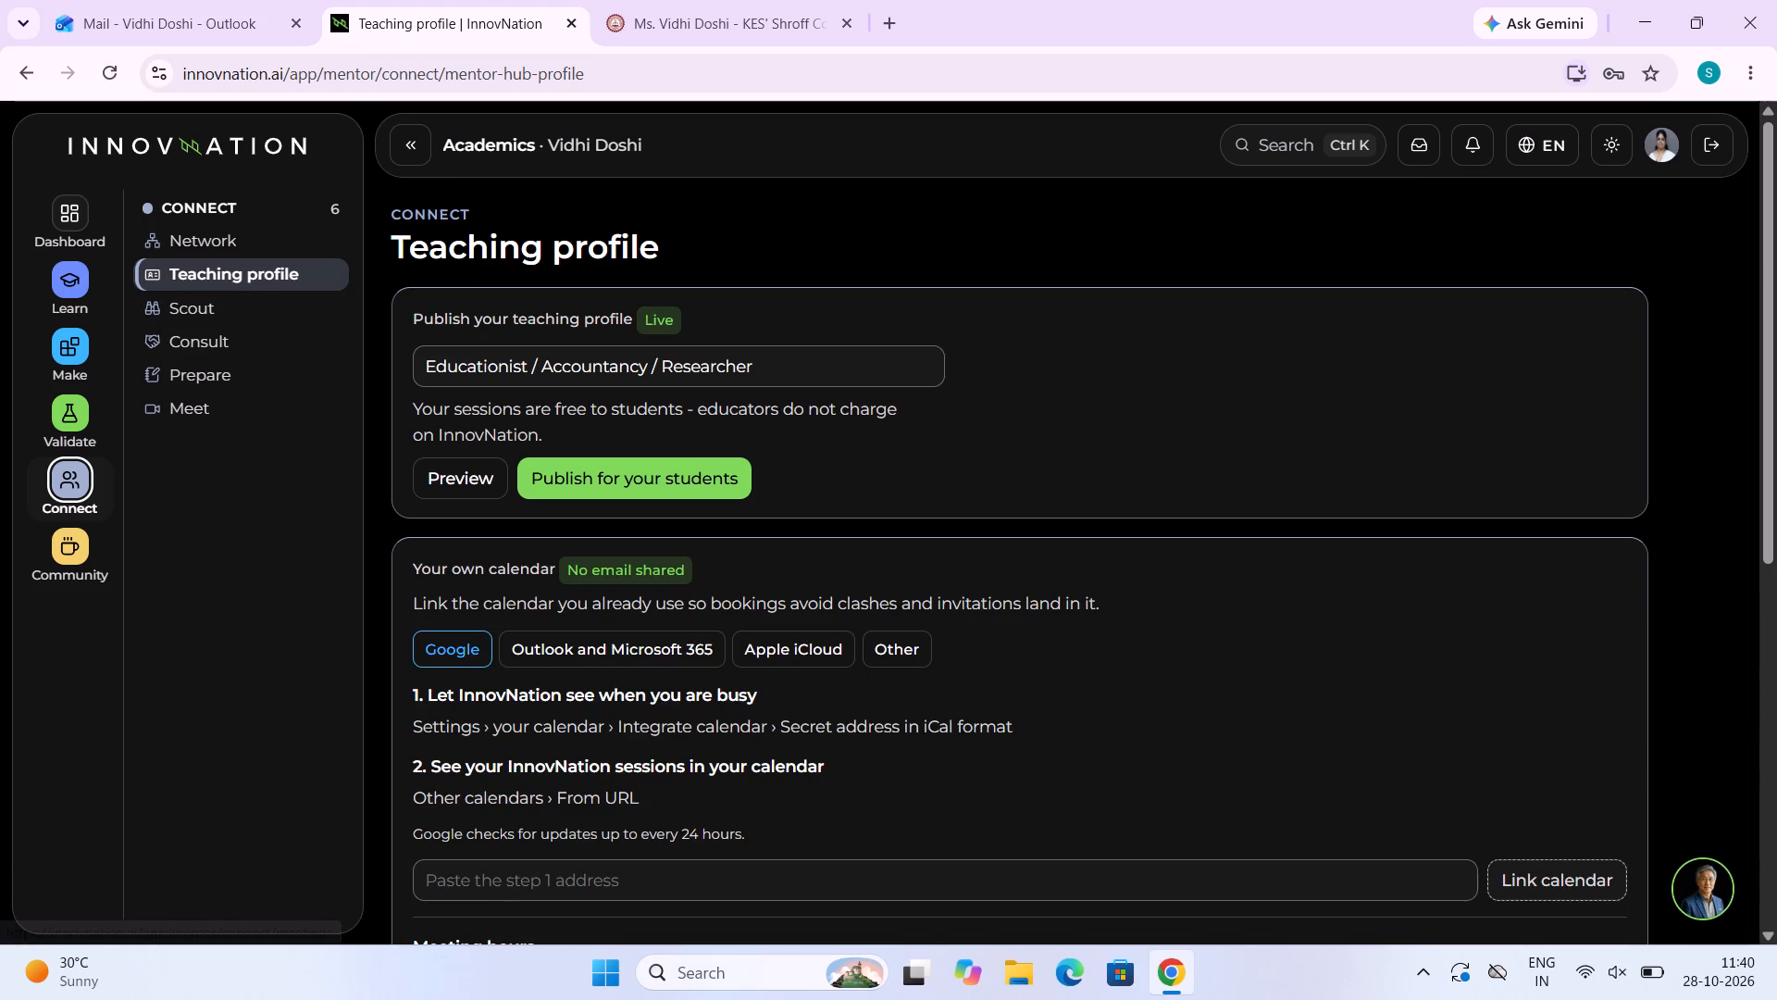
left_click(591, 656)
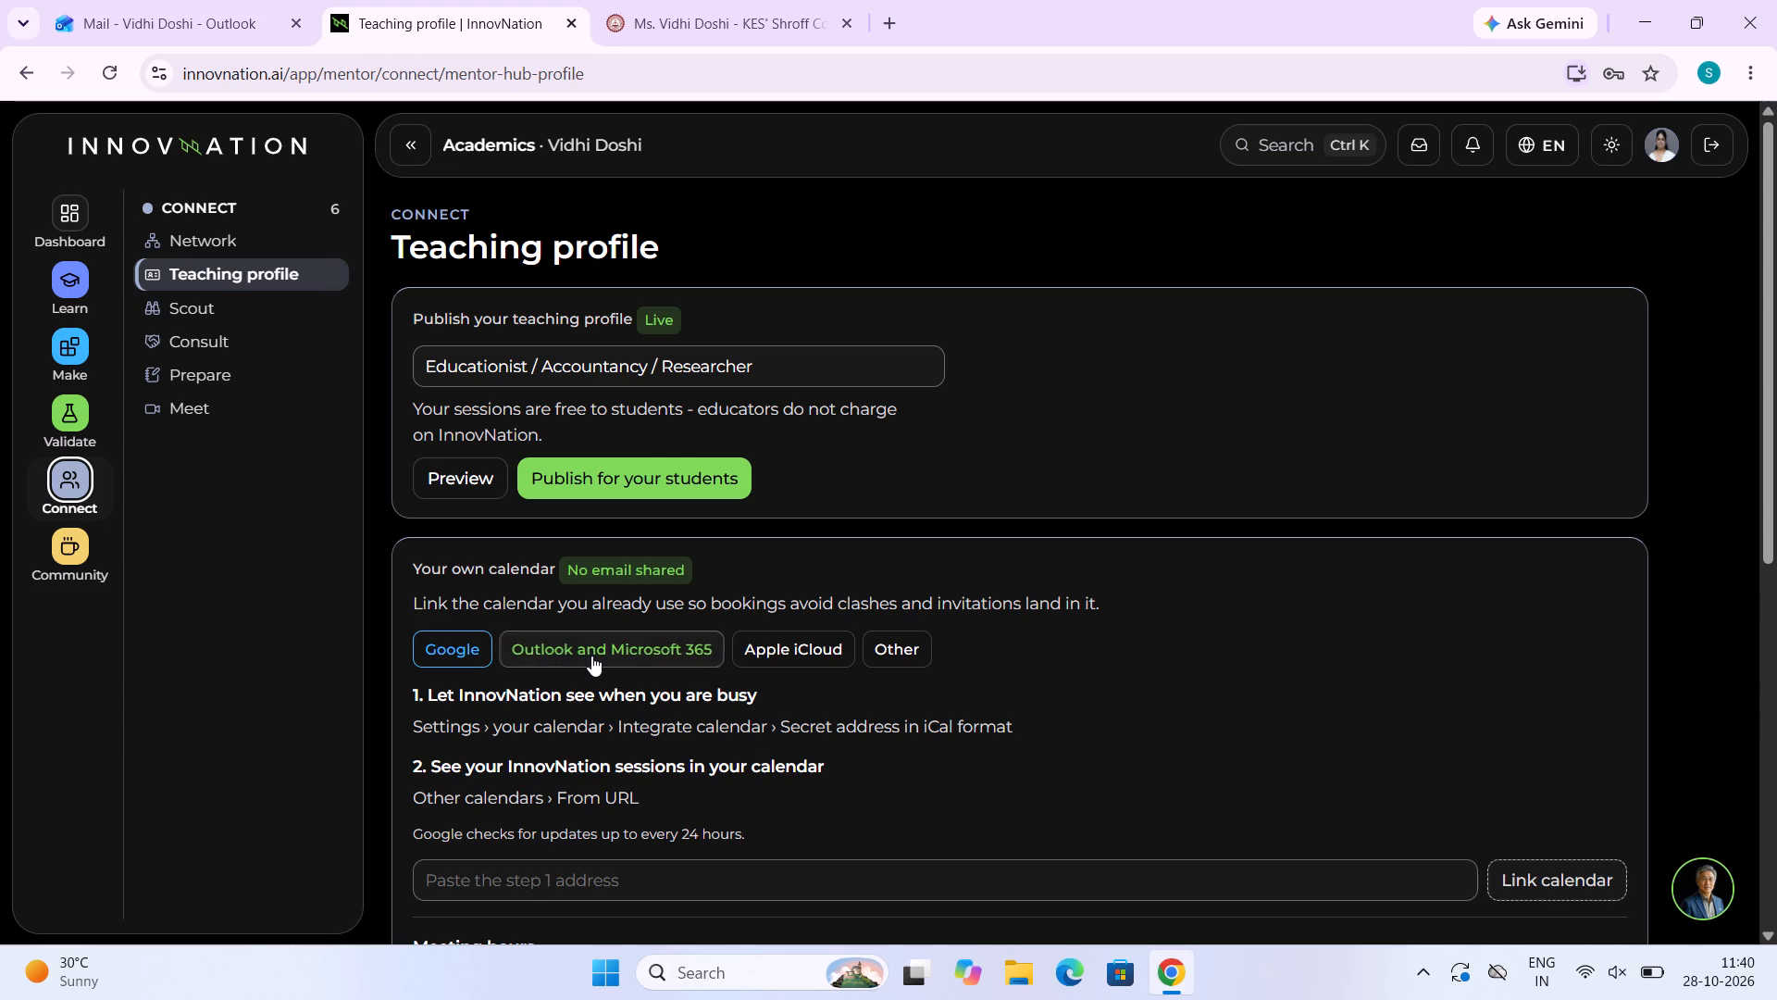
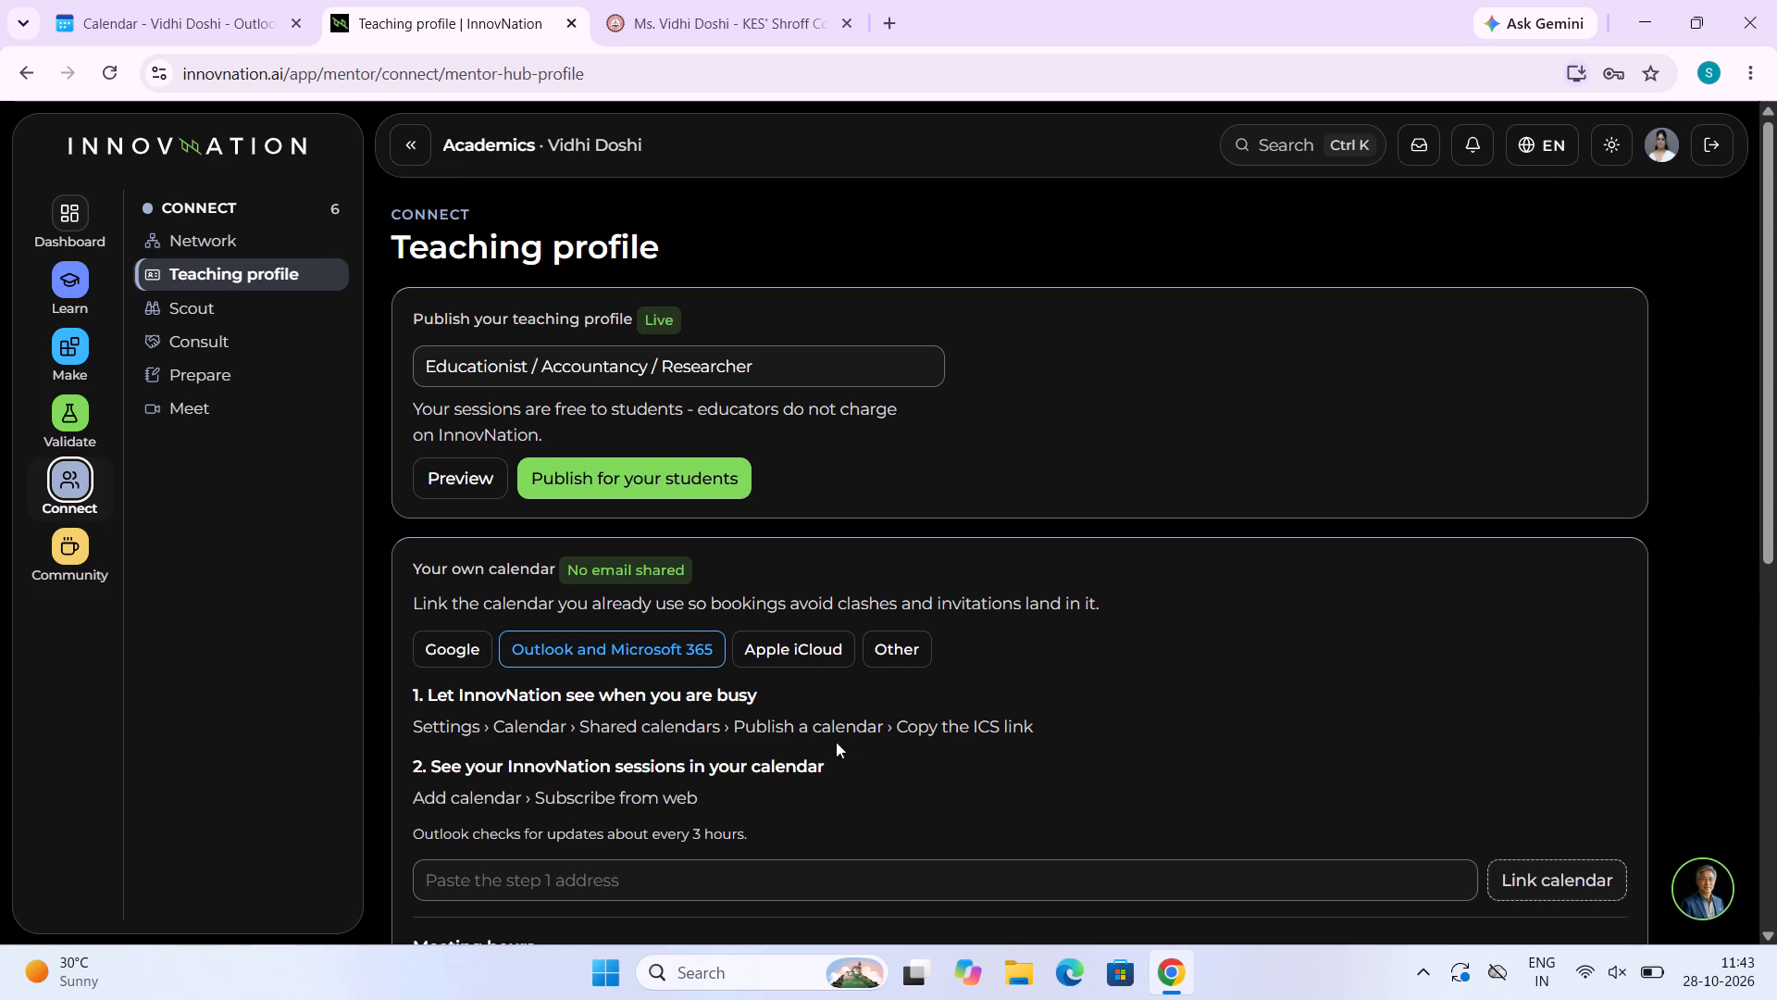
Link the Outlook and Microsoft 365 calendar to the teaching profile using the copied ICS address.
left_click(735, 896)
key("ctrl+v")
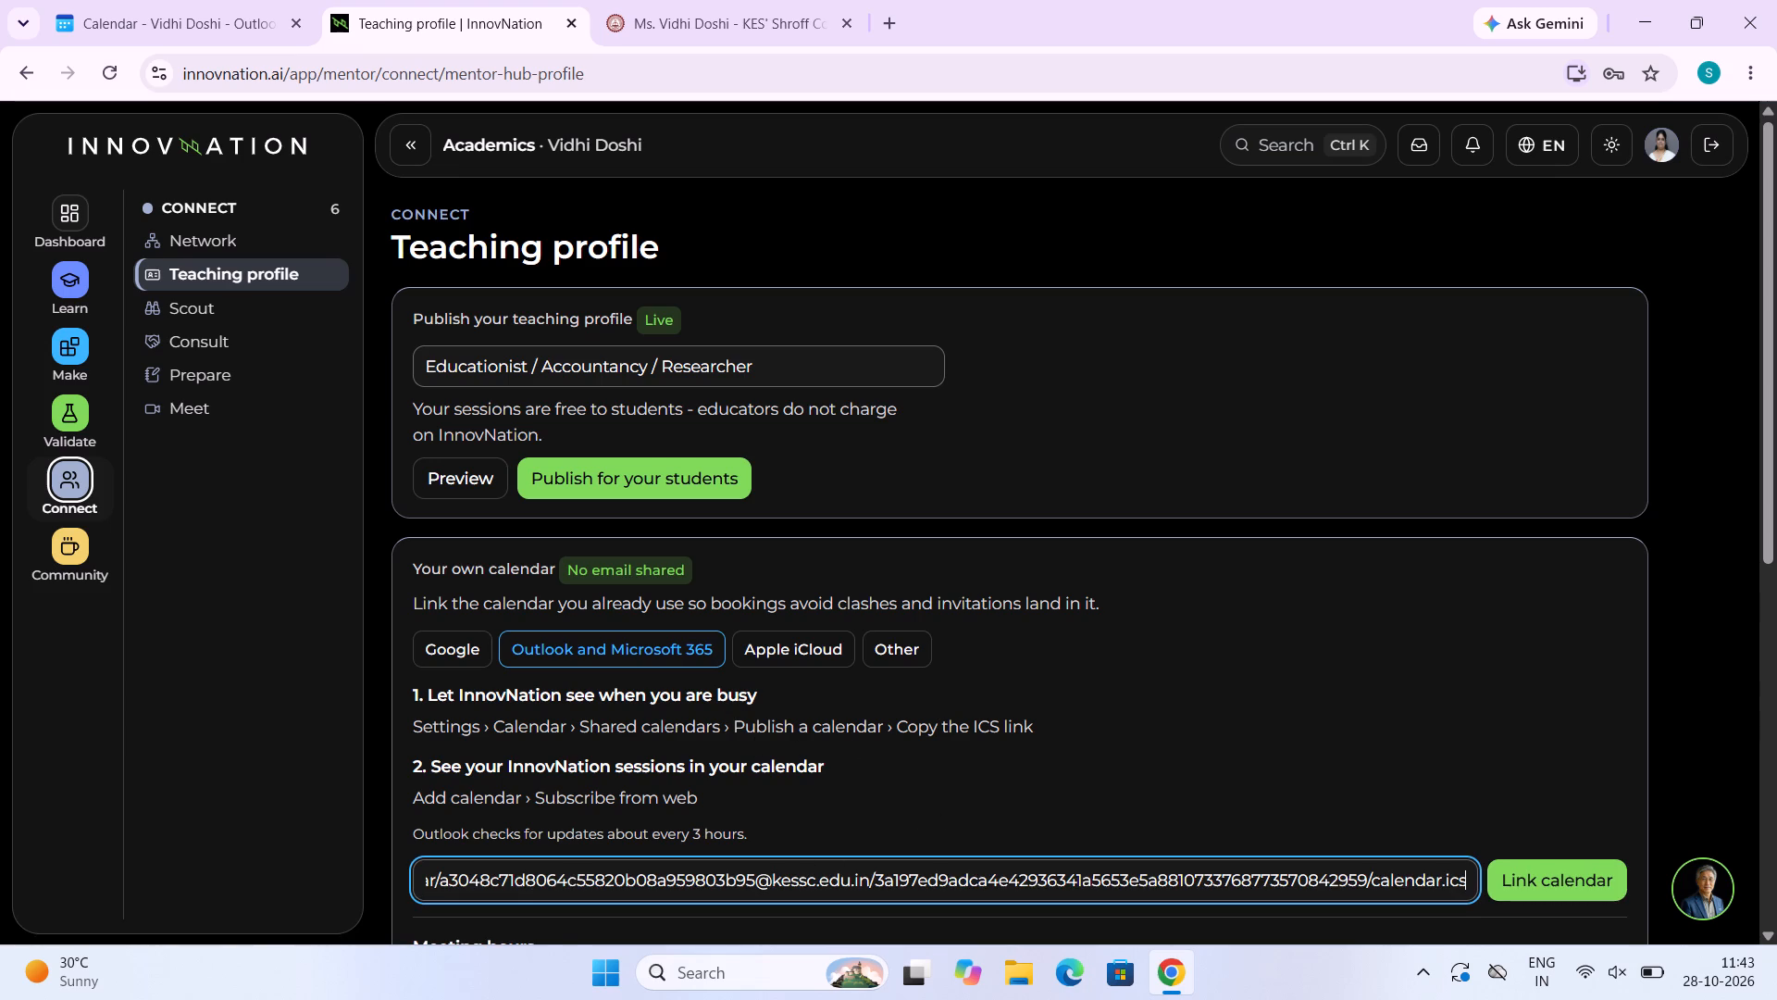
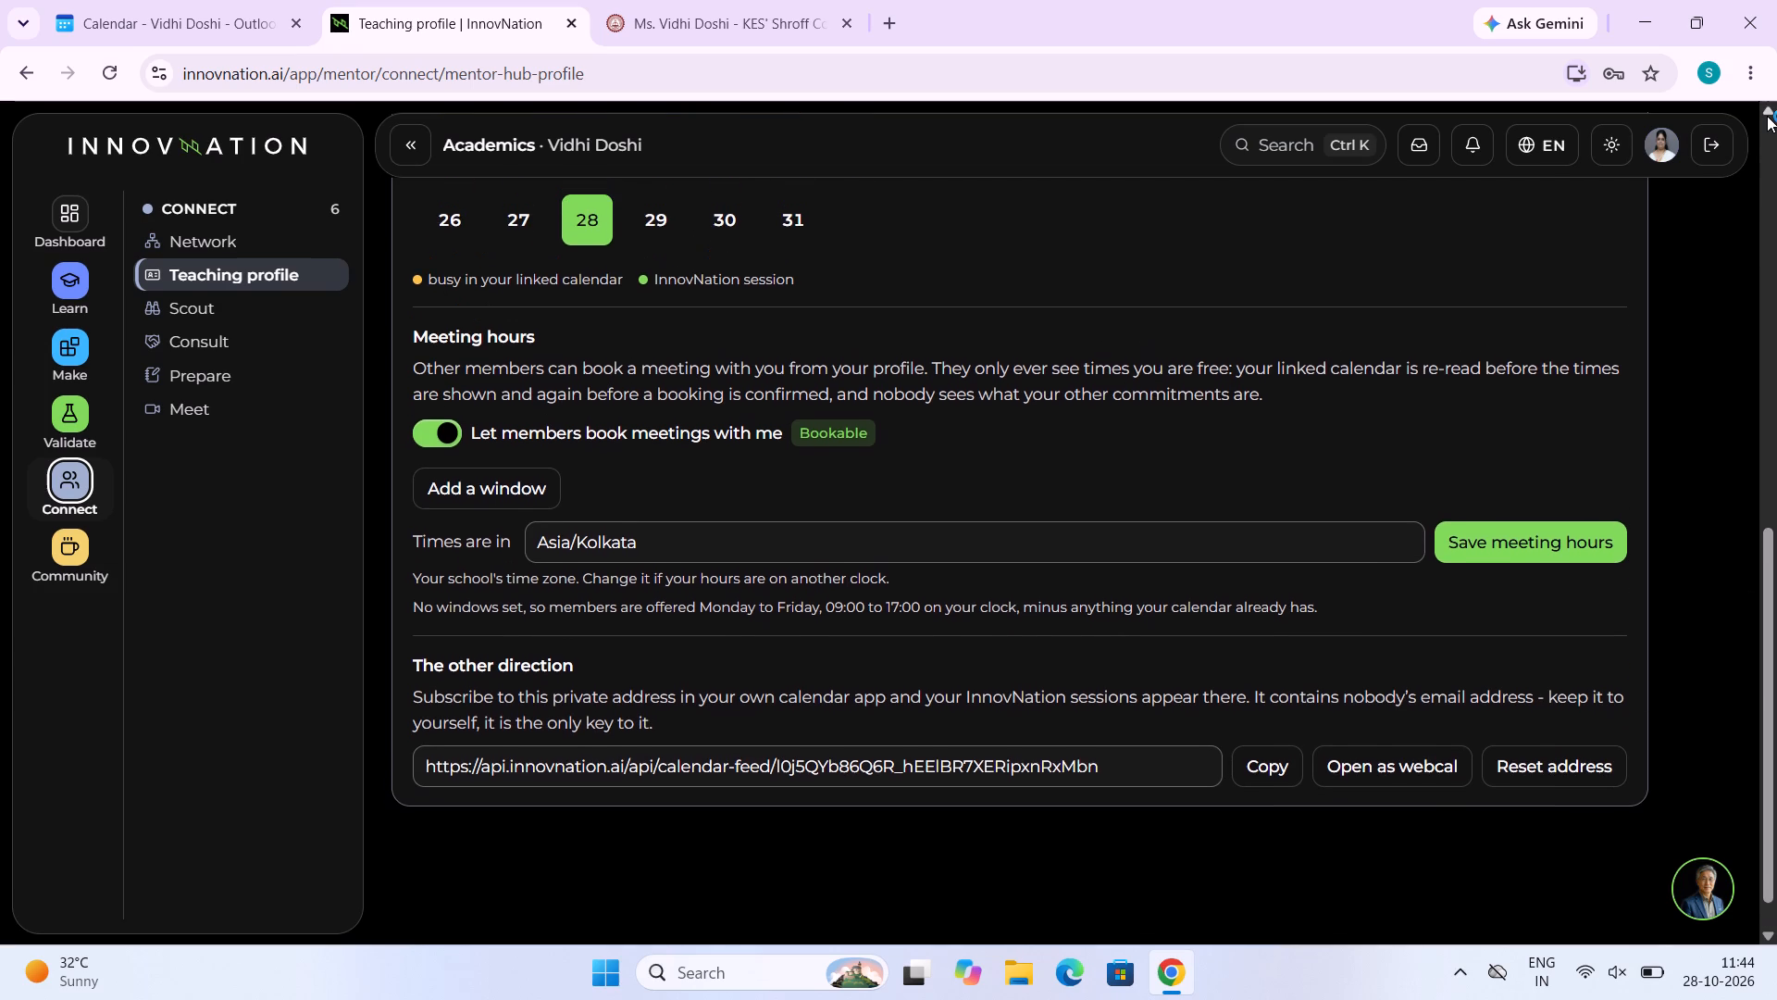
Look back over the teaching profile page from the meeting hours through the linked calendar to the profile publishing section.
triple_click(1767, 116)
triple_click(1767, 116)
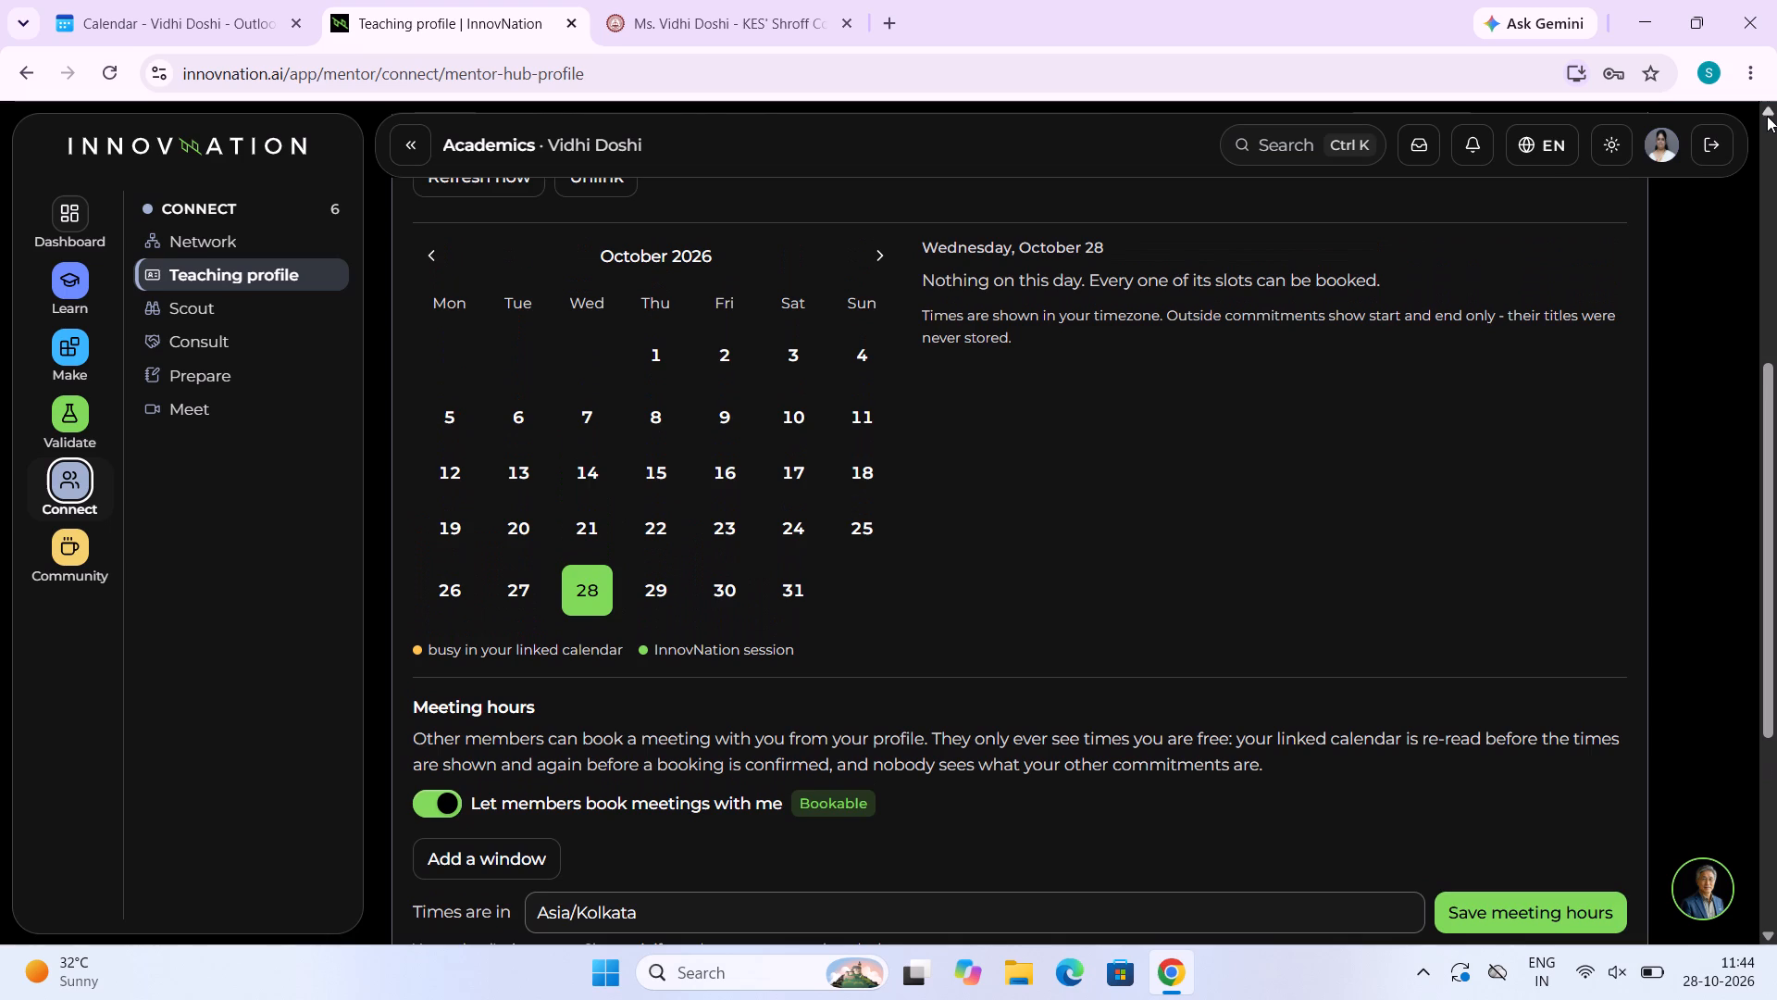
left_click(1767, 116)
triple_click(1767, 116)
triple_click(1767, 116)
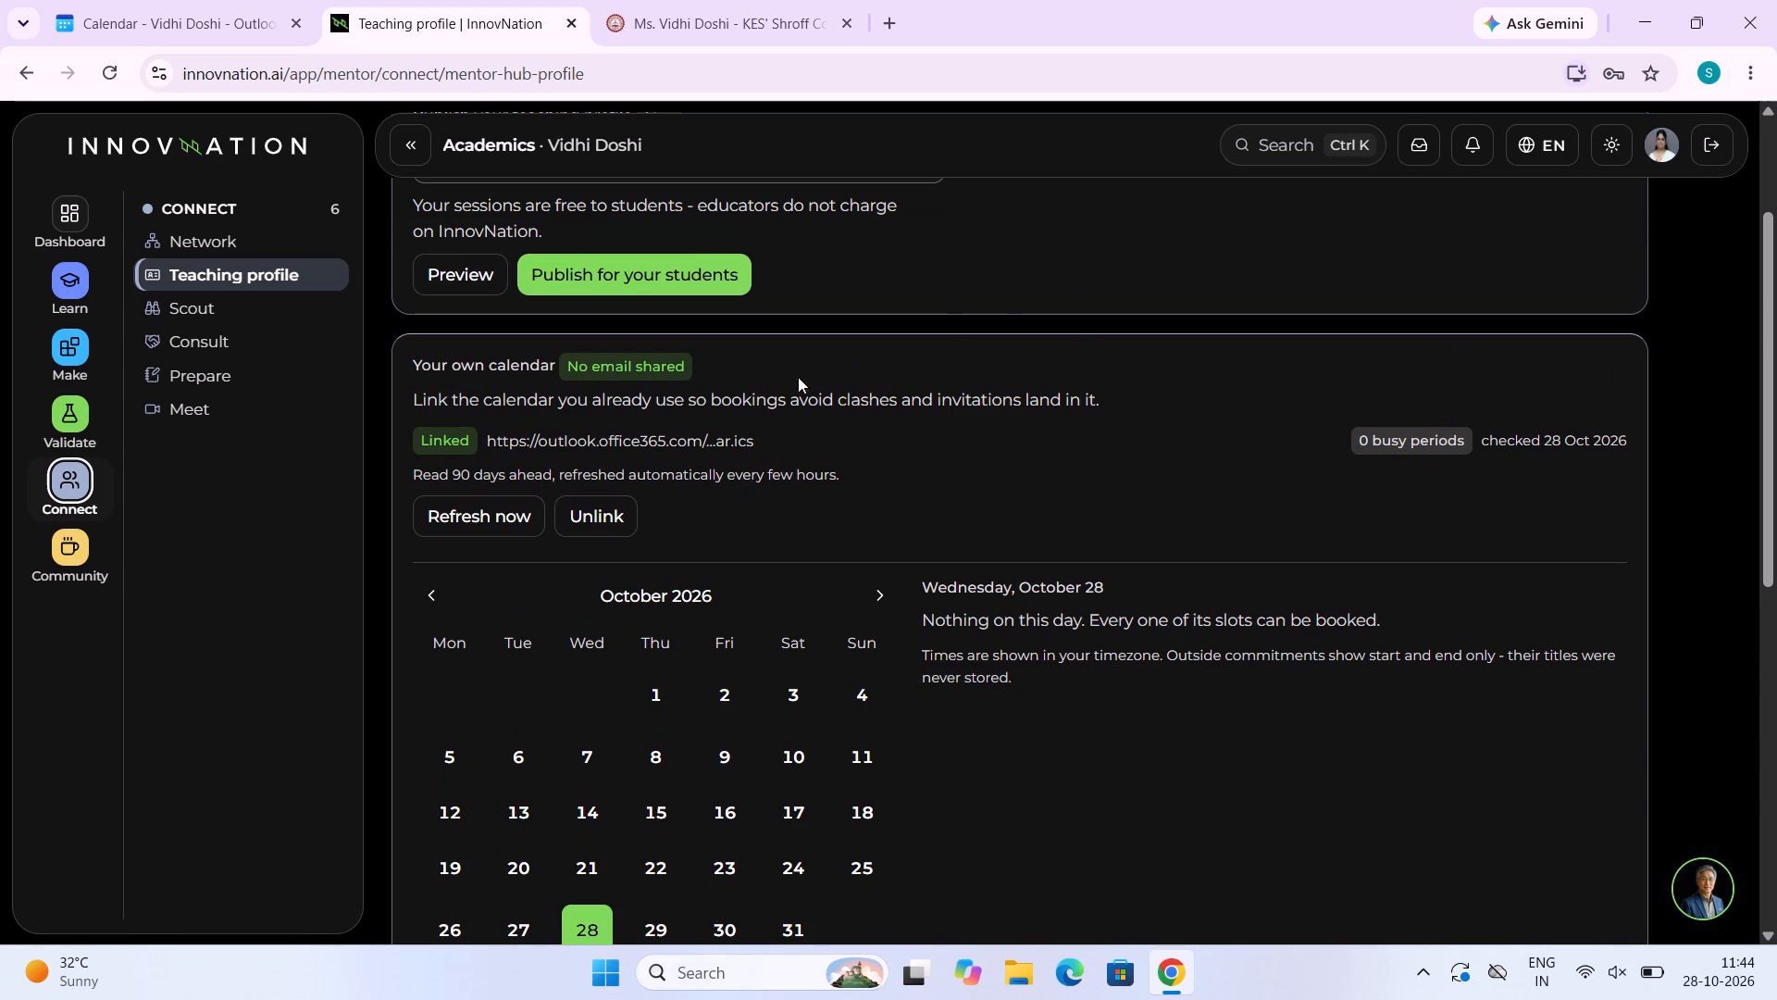
double_click(1773, 109)
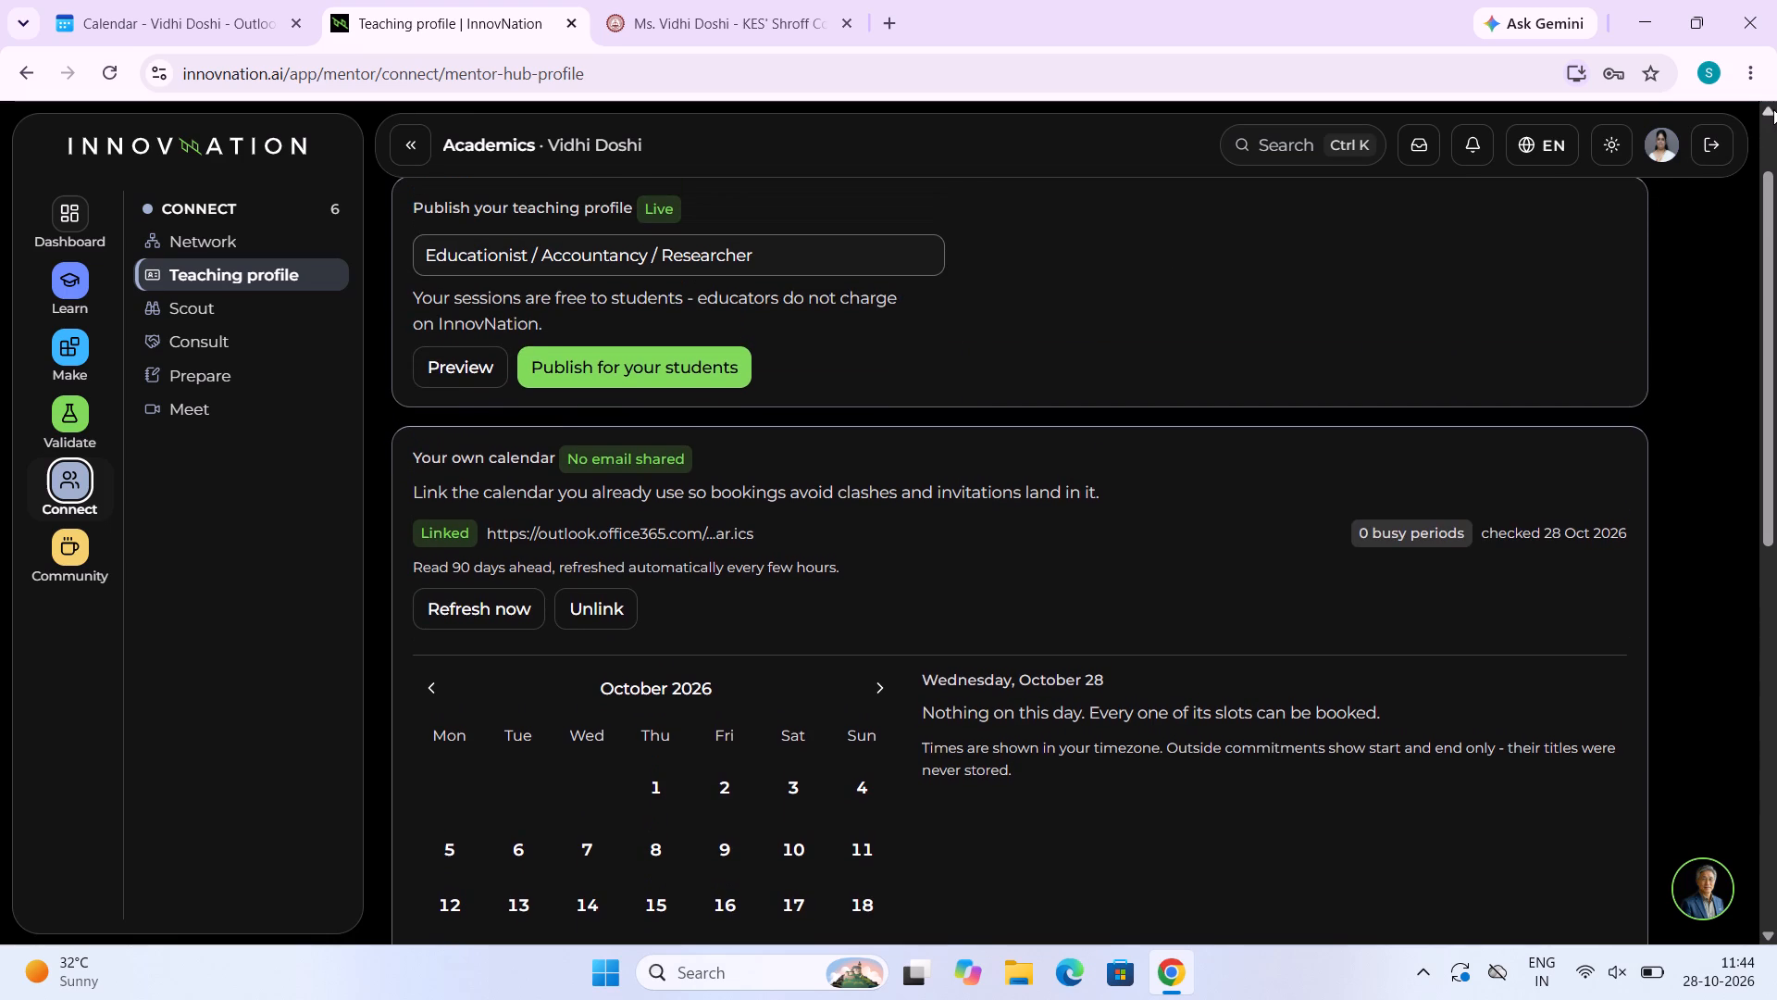
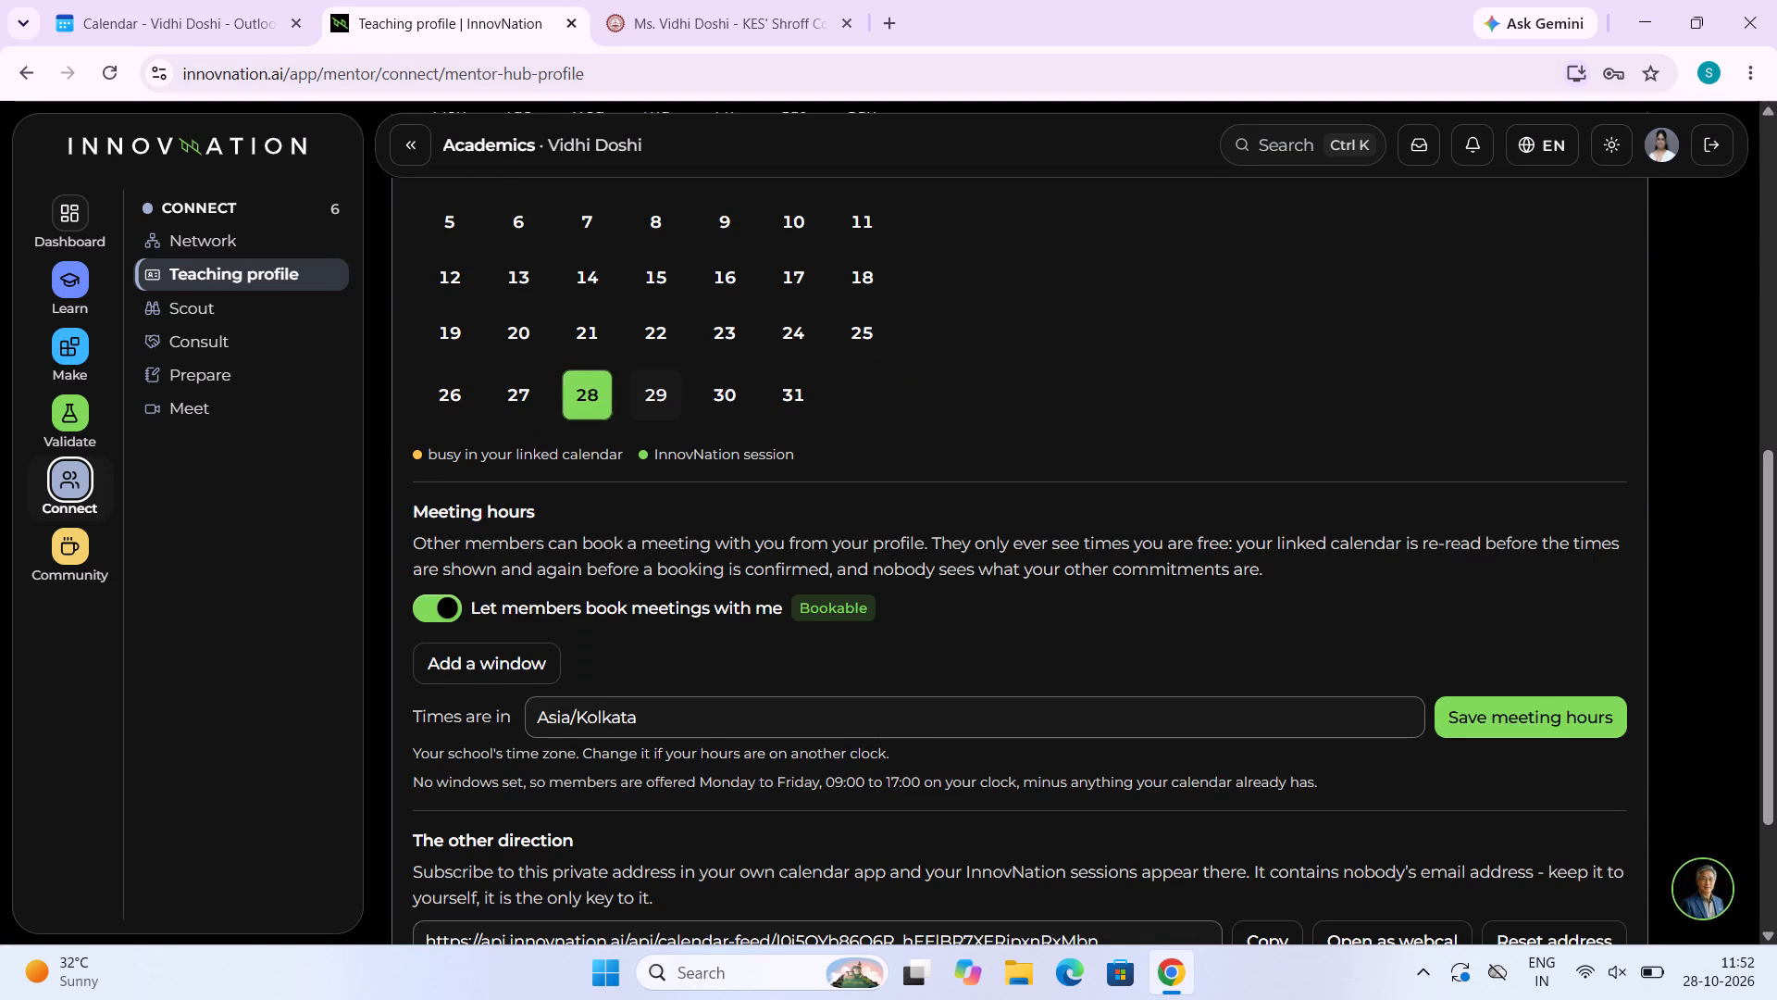
Refresh the linked Outlook calendar on the teaching profile so its busy periods are read again.
left_click(1768, 281)
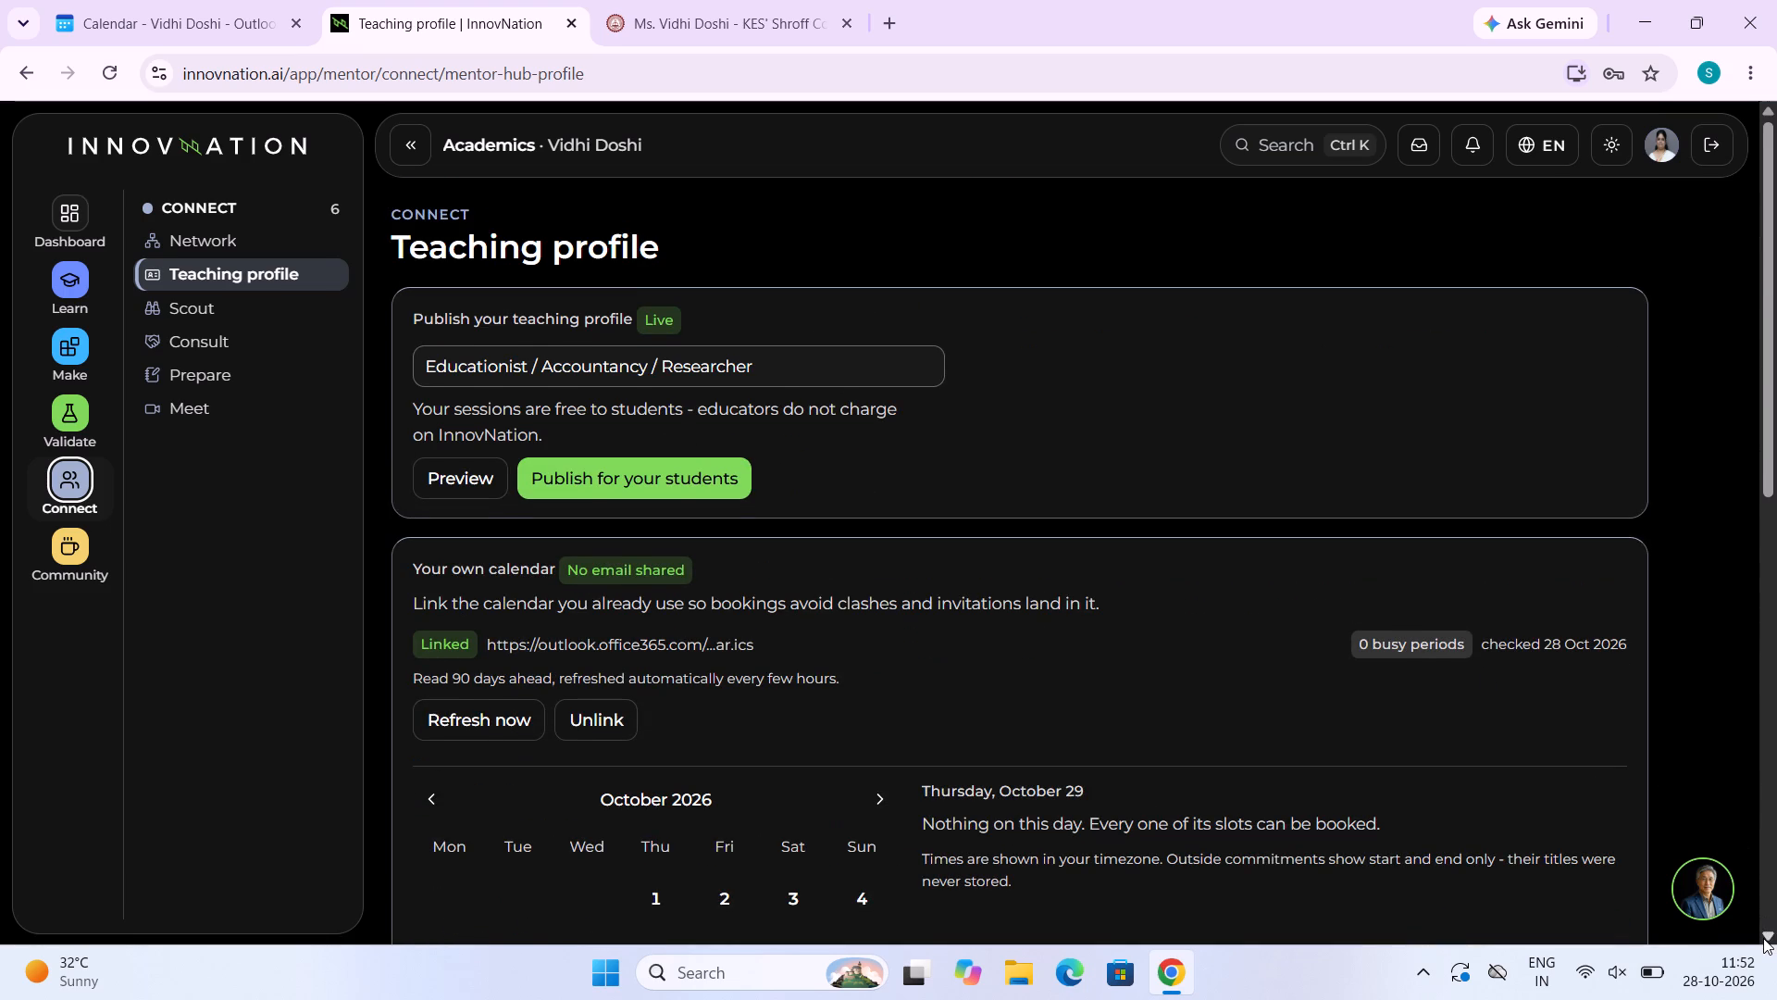
left_click_drag(1763, 938, 821, 761)
left_click(515, 676)
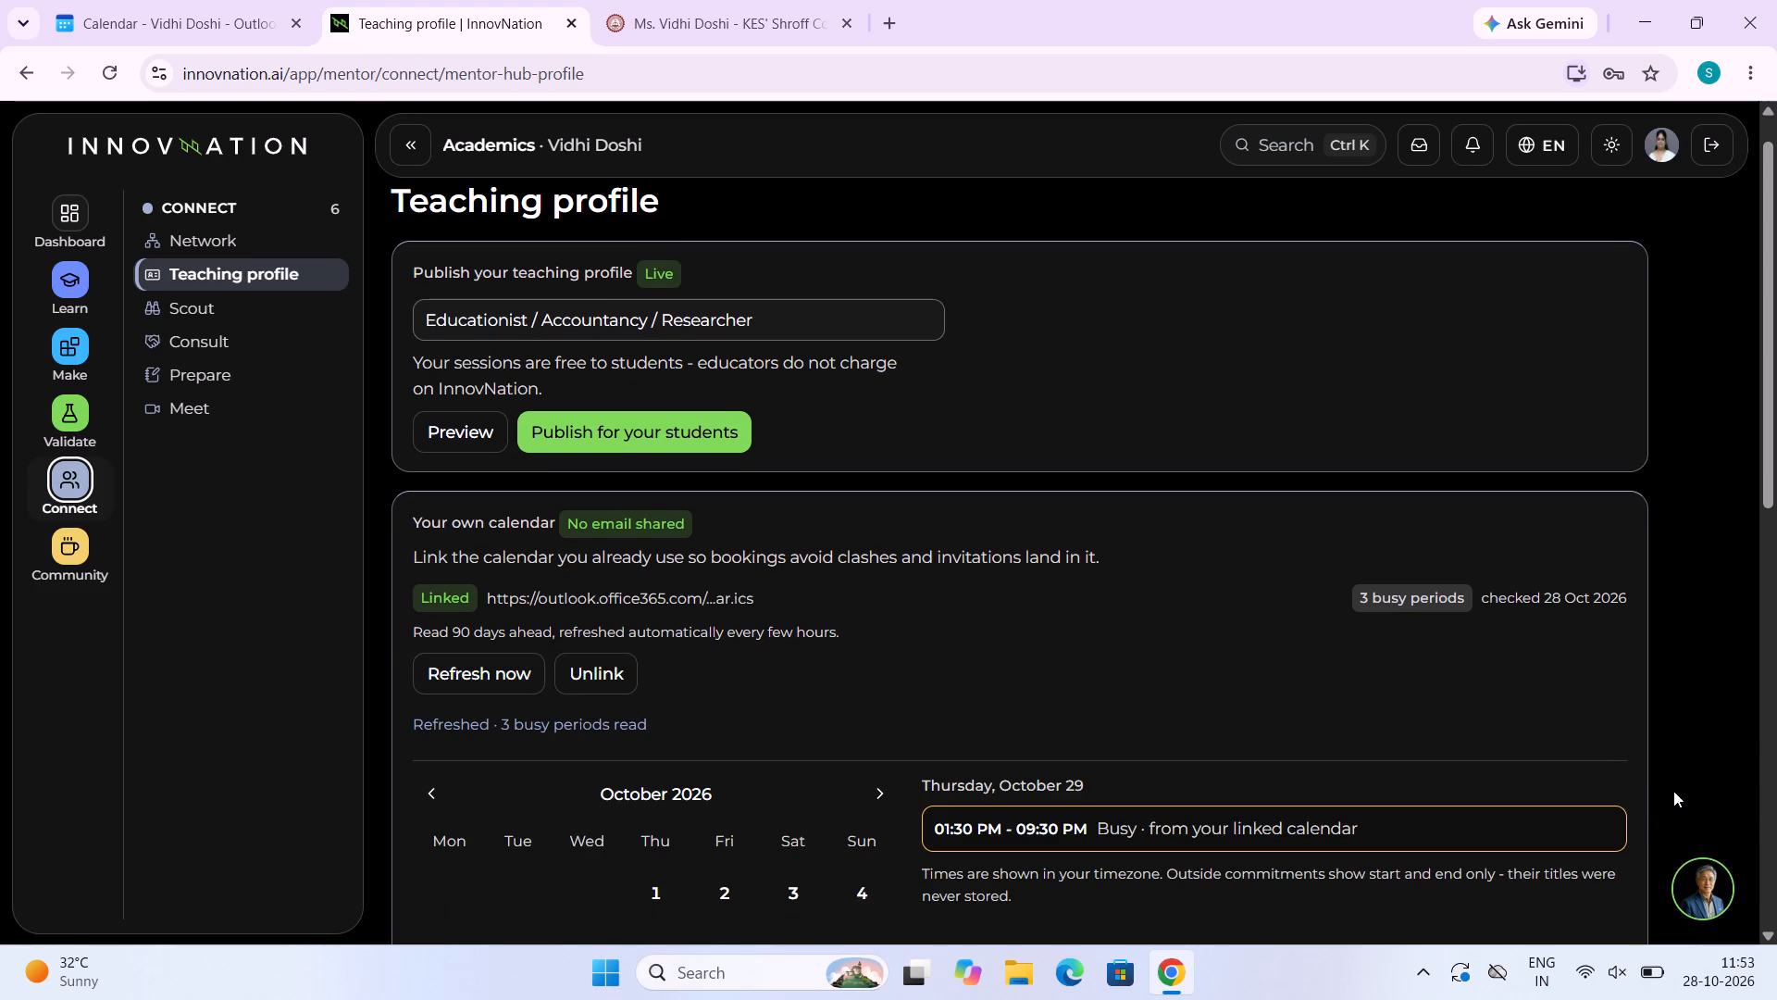
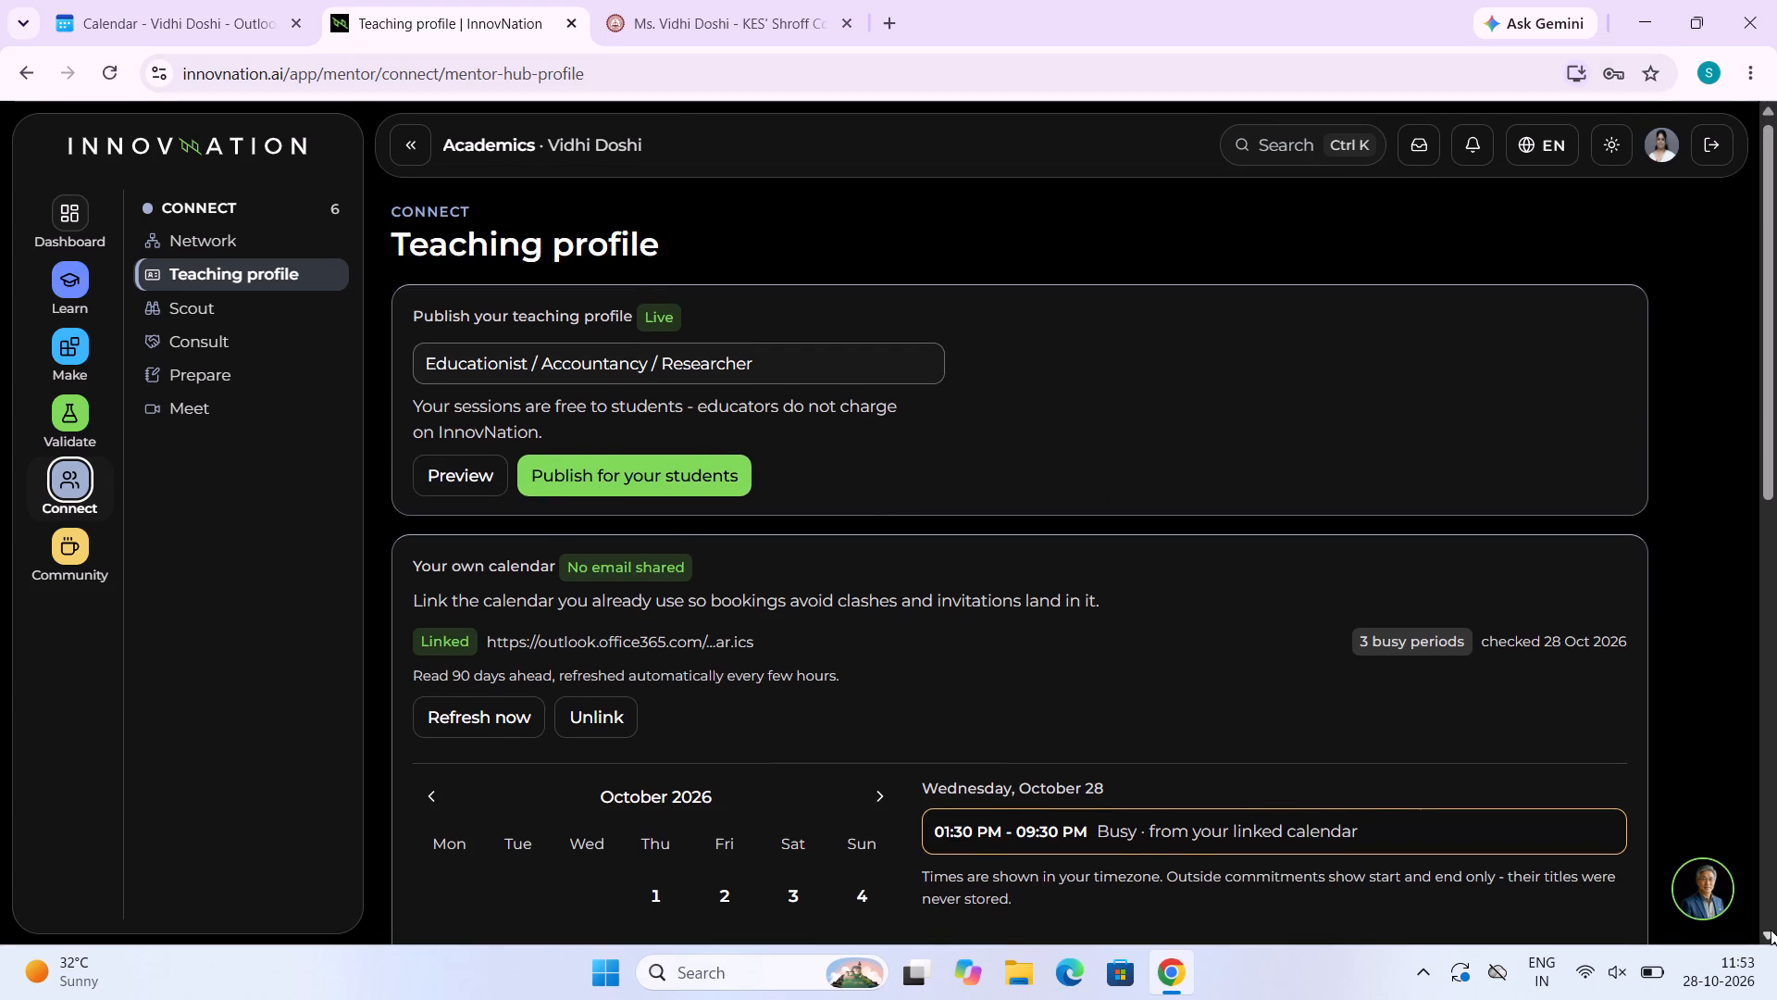
Review the linked calendar's October 2026 availability and the meeting hours section on the teaching profile.
triple_click(1771, 930)
triple_click(1771, 930)
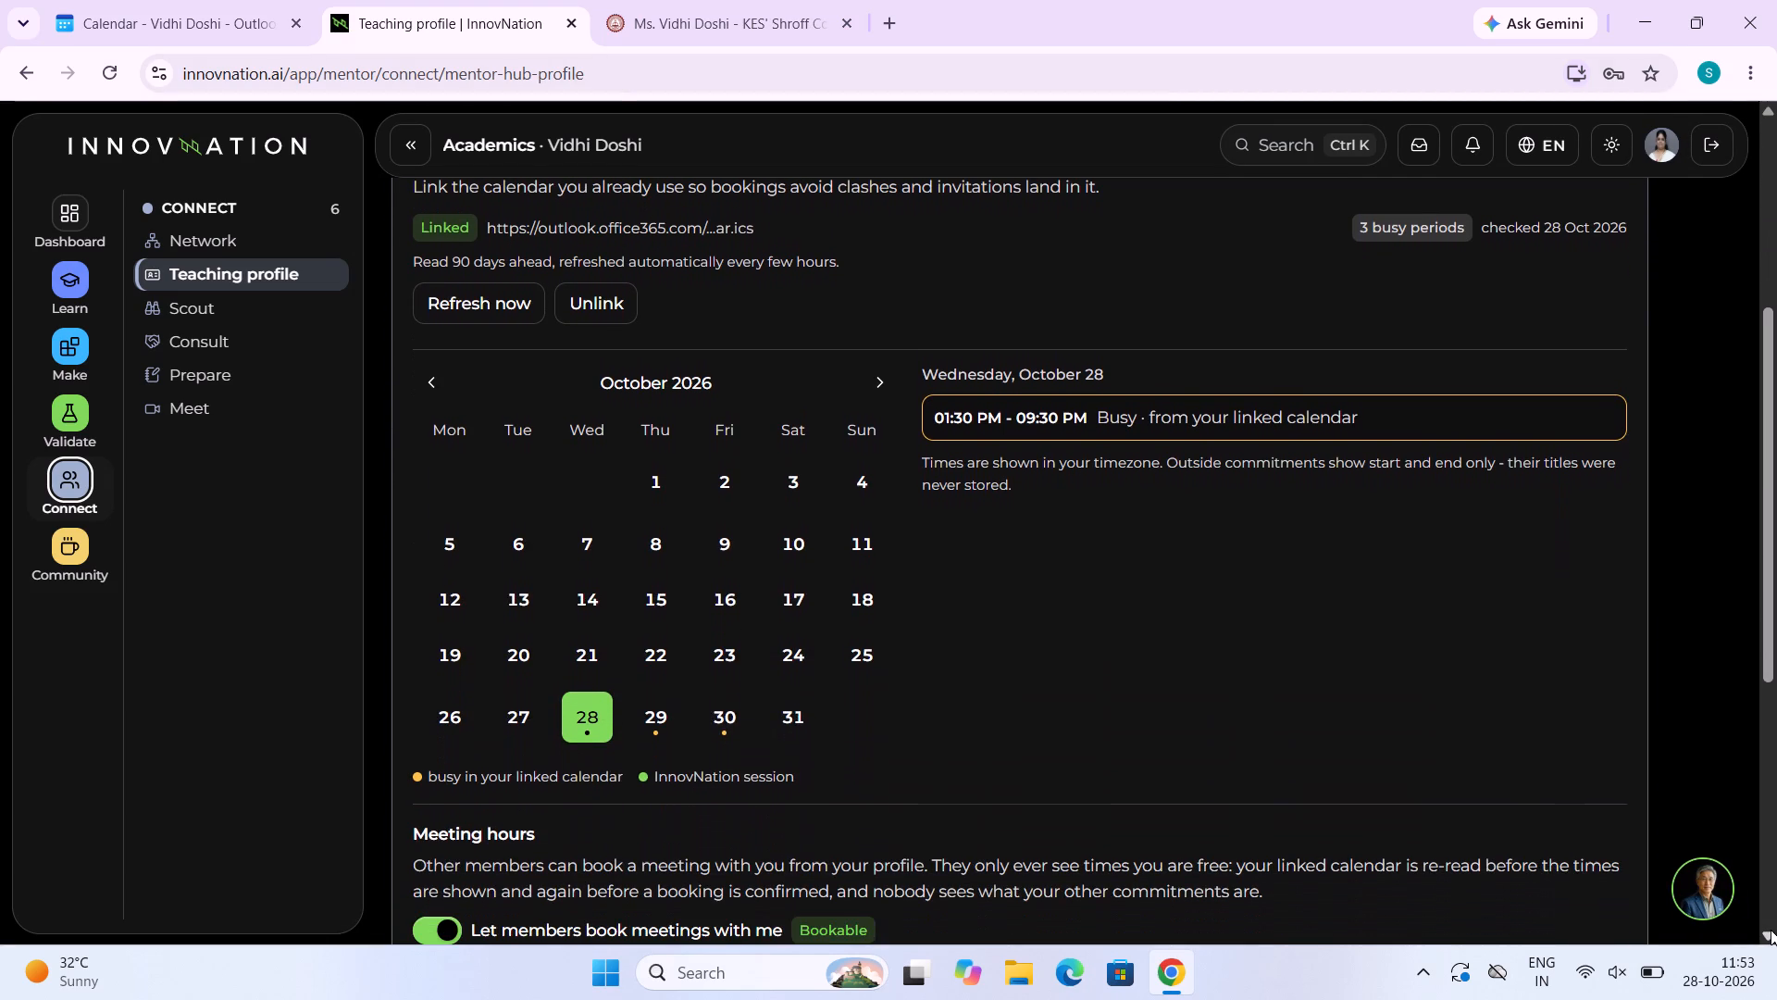
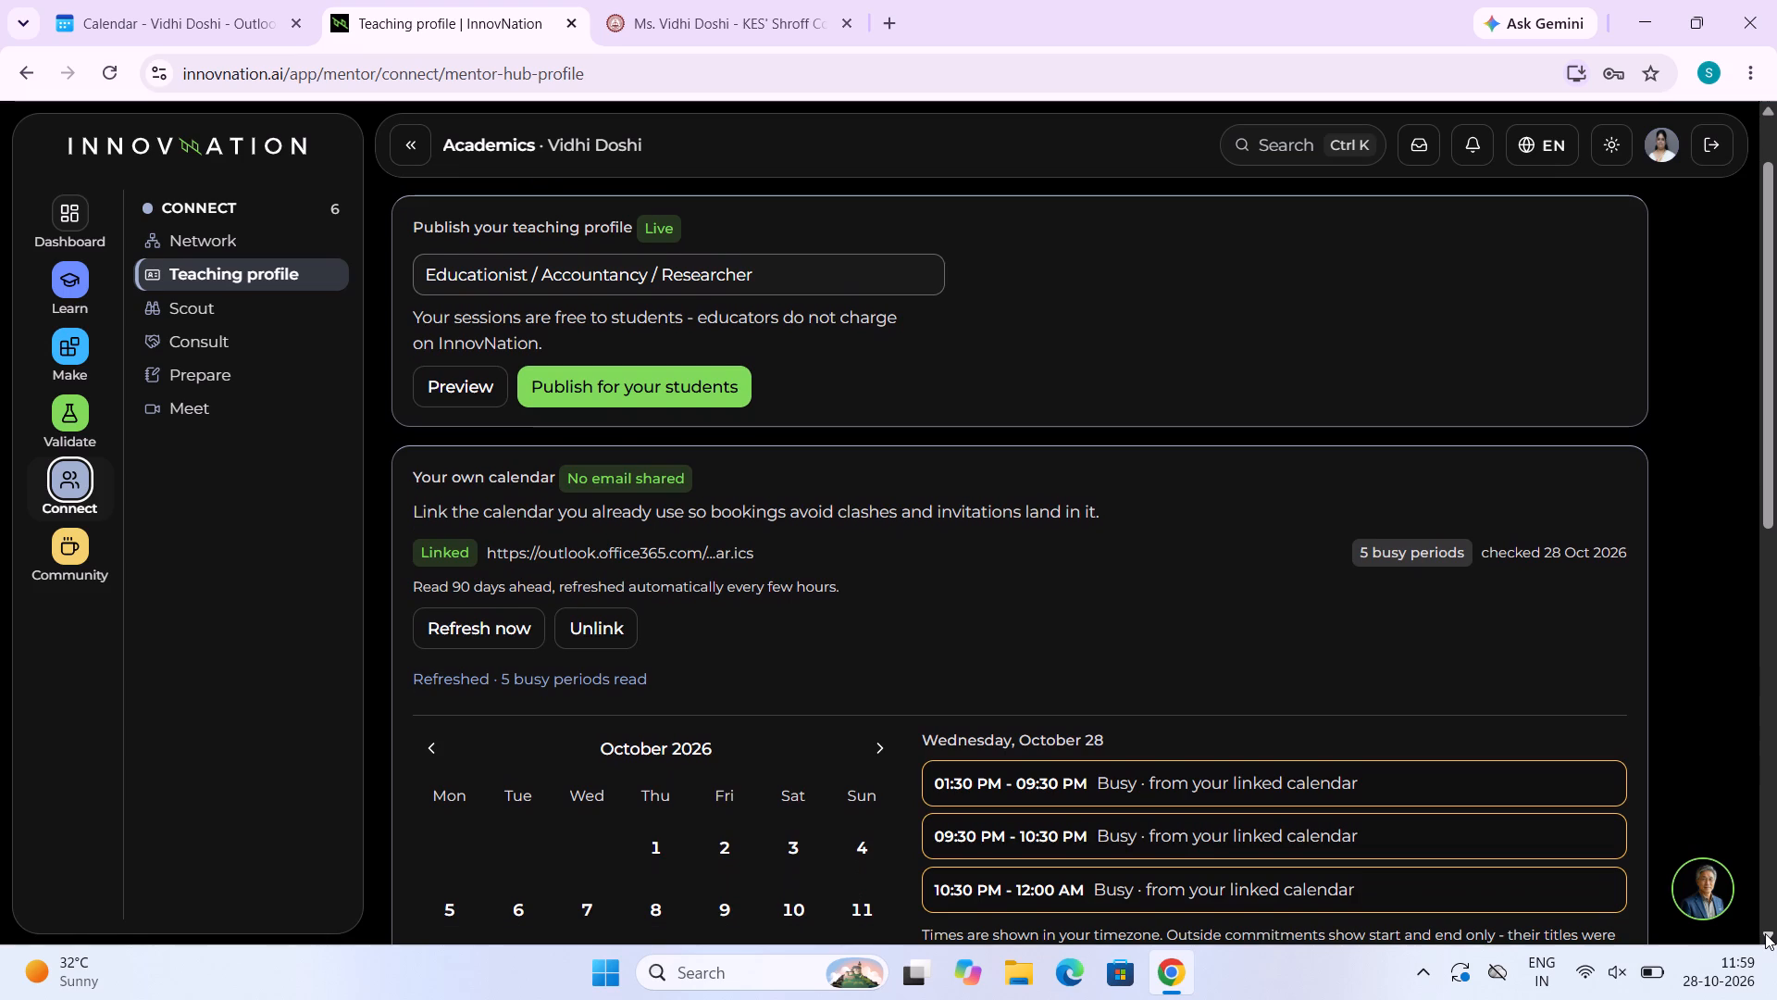
Review the linked calendar's busy periods for October 28 and the Meeting hours settings, opening the time zone field.
triple_click(1765, 933)
left_click(1765, 933)
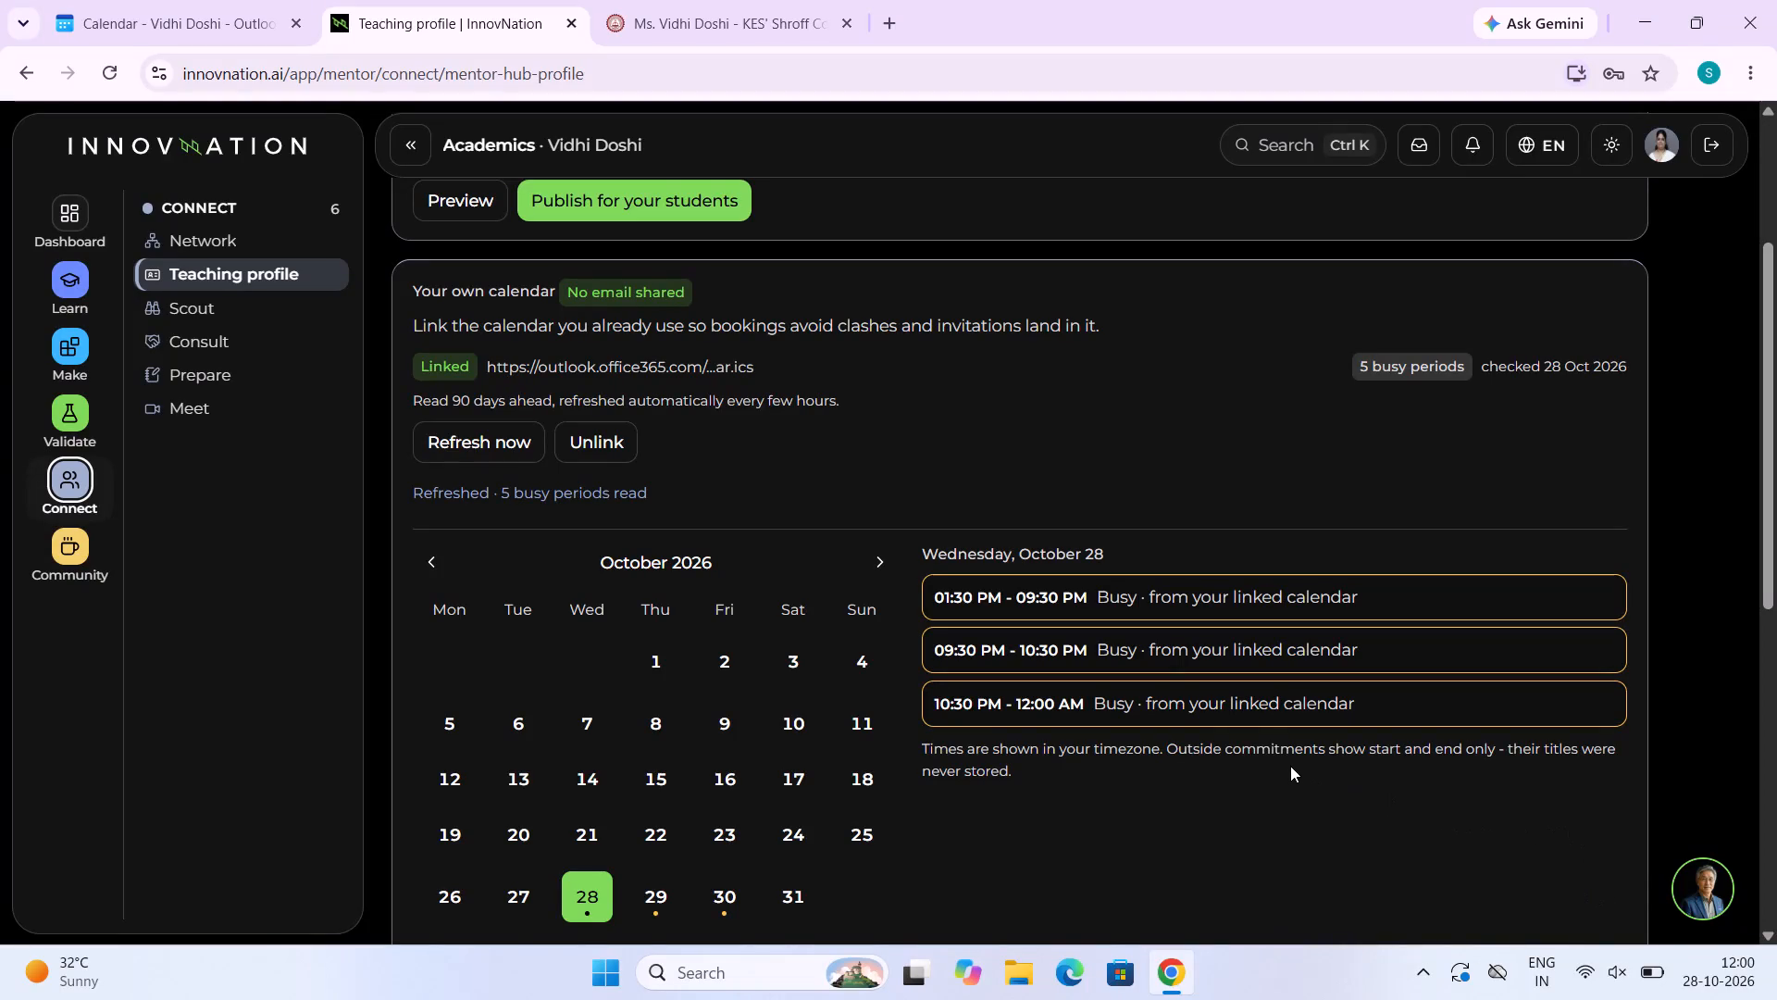
left_click(1324, 759)
left_click(1772, 930)
triple_click(1772, 930)
triple_click(1772, 930)
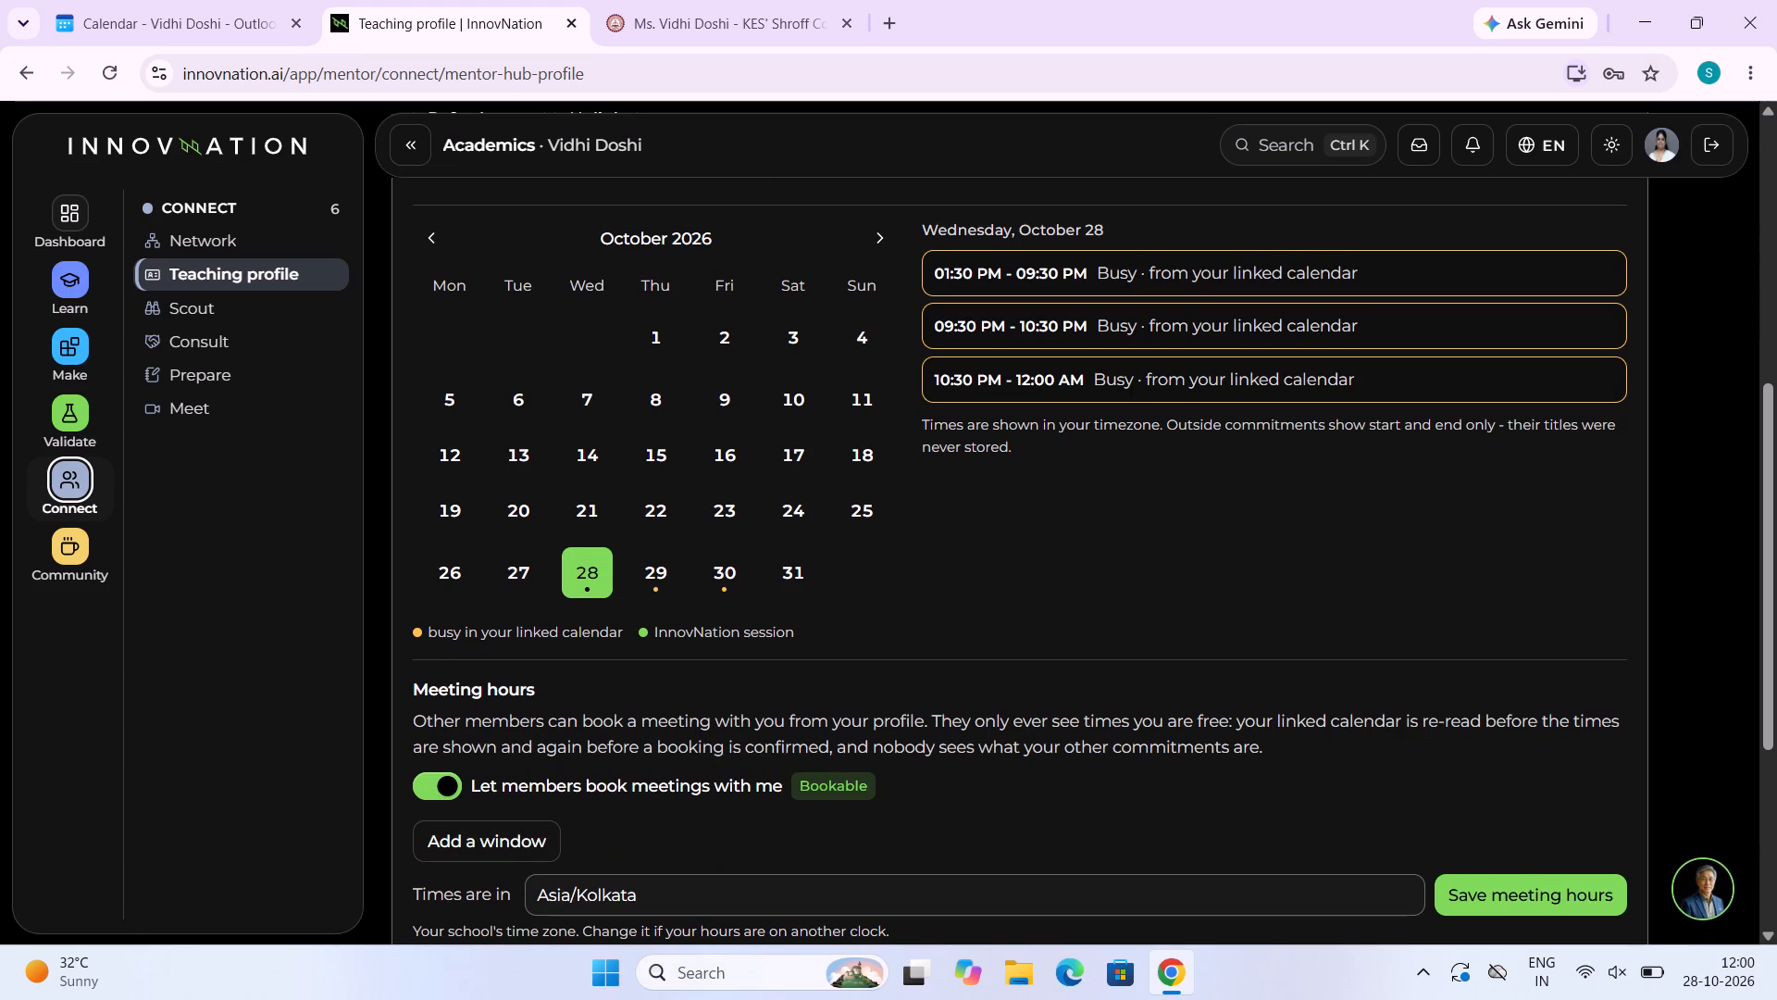
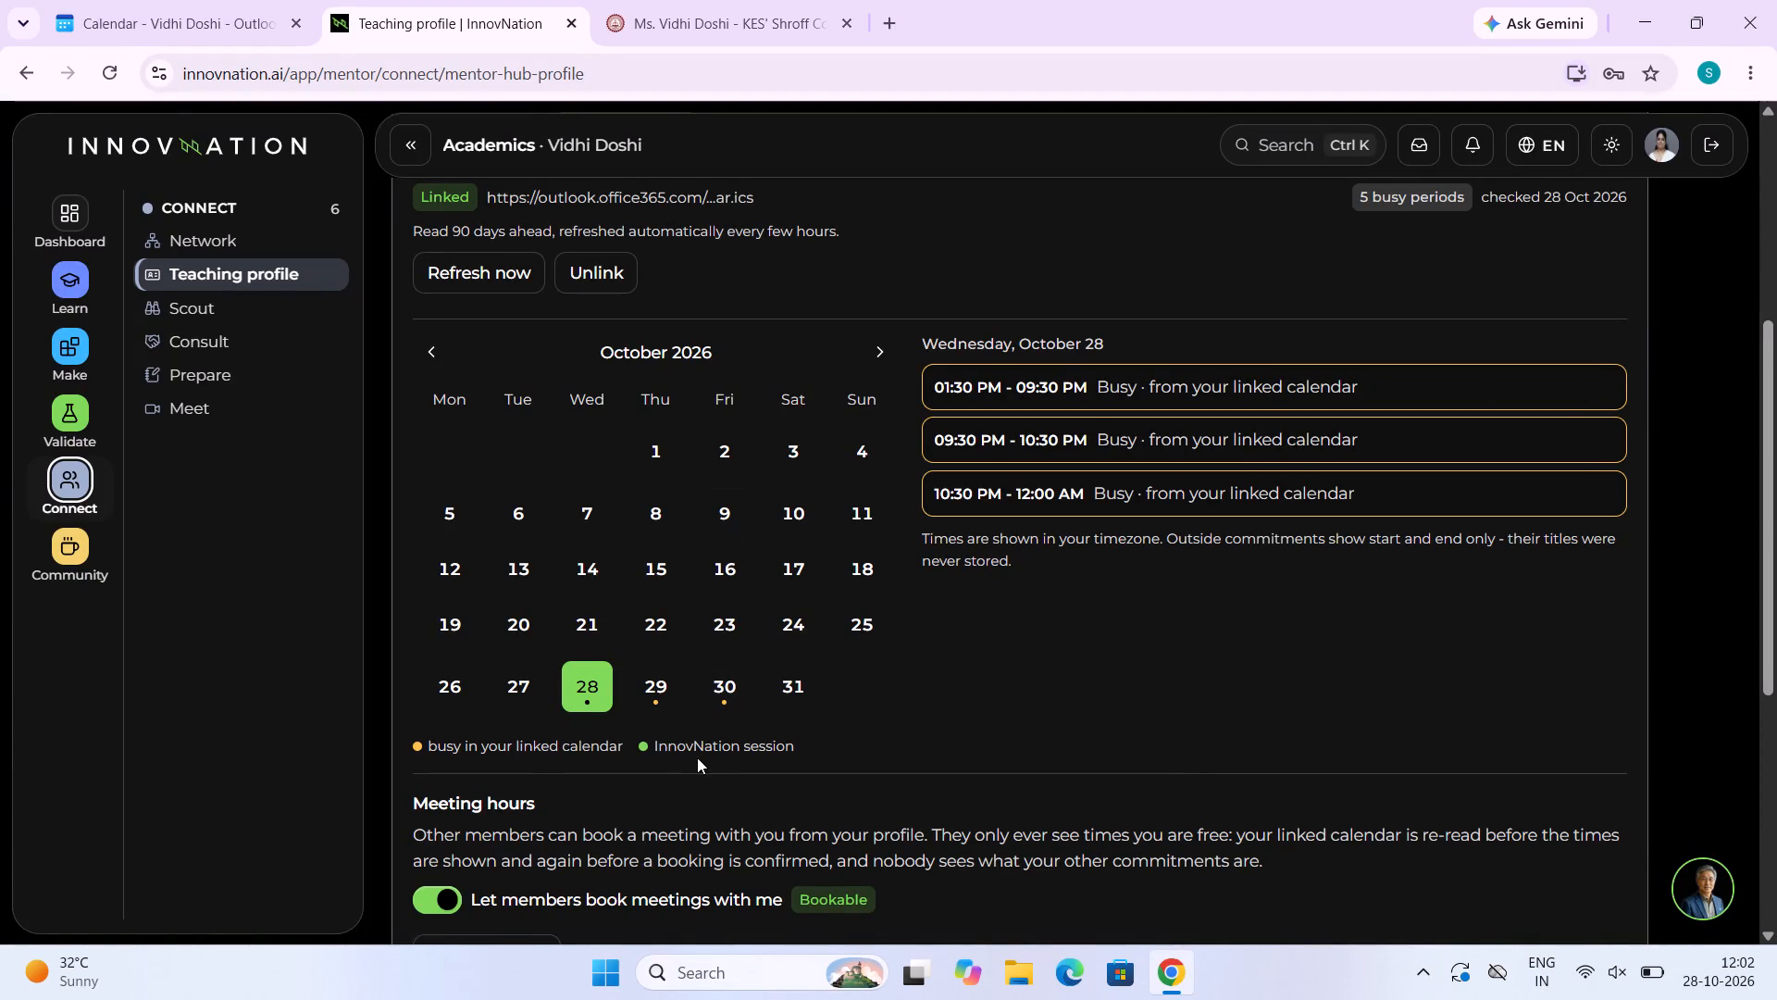
Check the linked calendar's busy periods for October 29 and October 28, 2026 on the teaching profile.
left_click(659, 691)
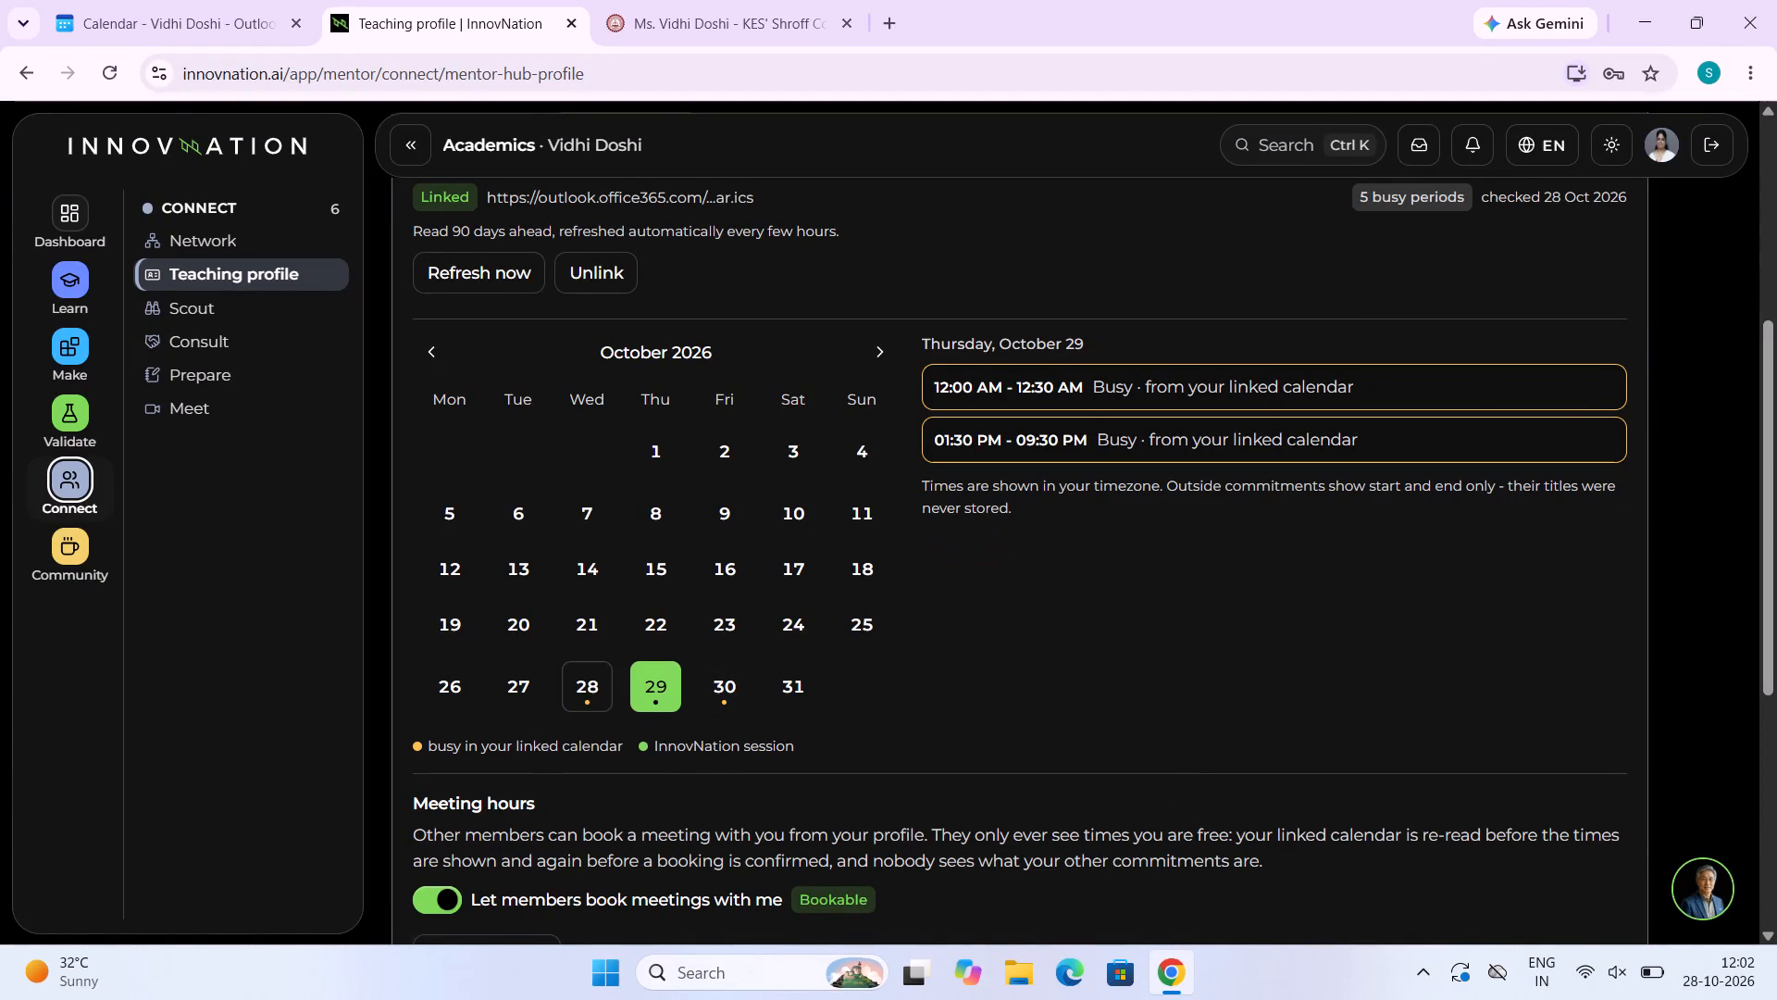
left_click(585, 675)
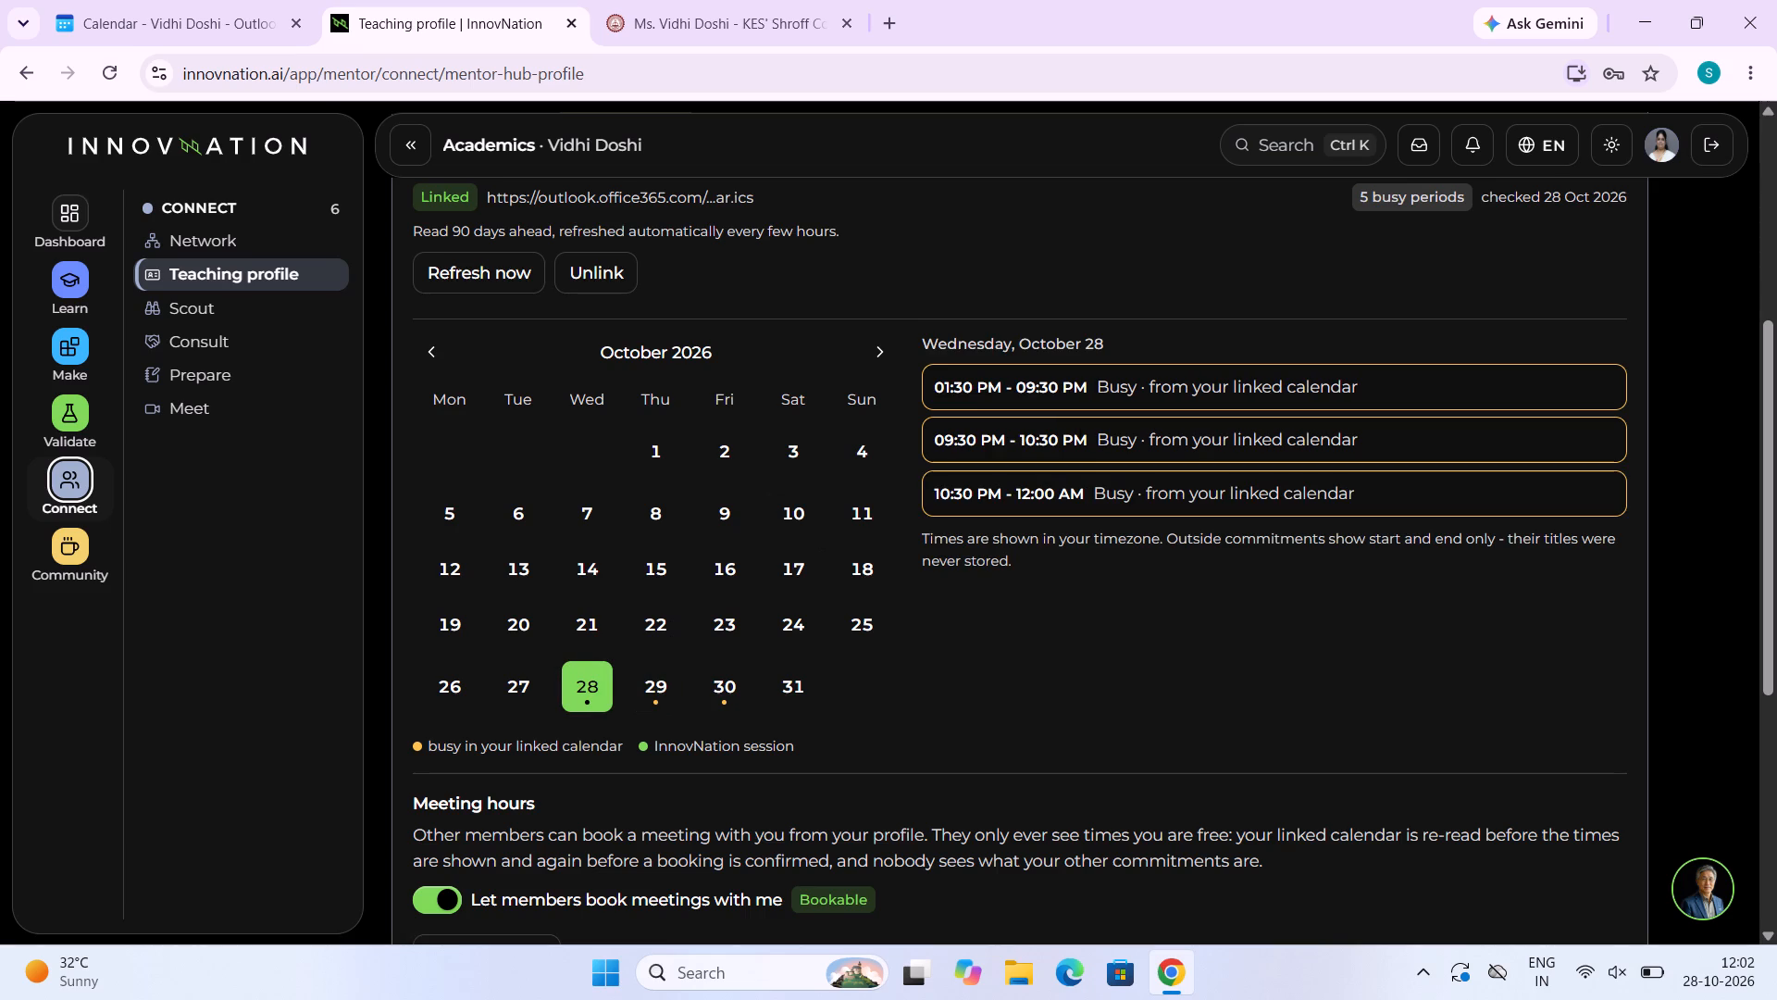
left_click(1072, 434)
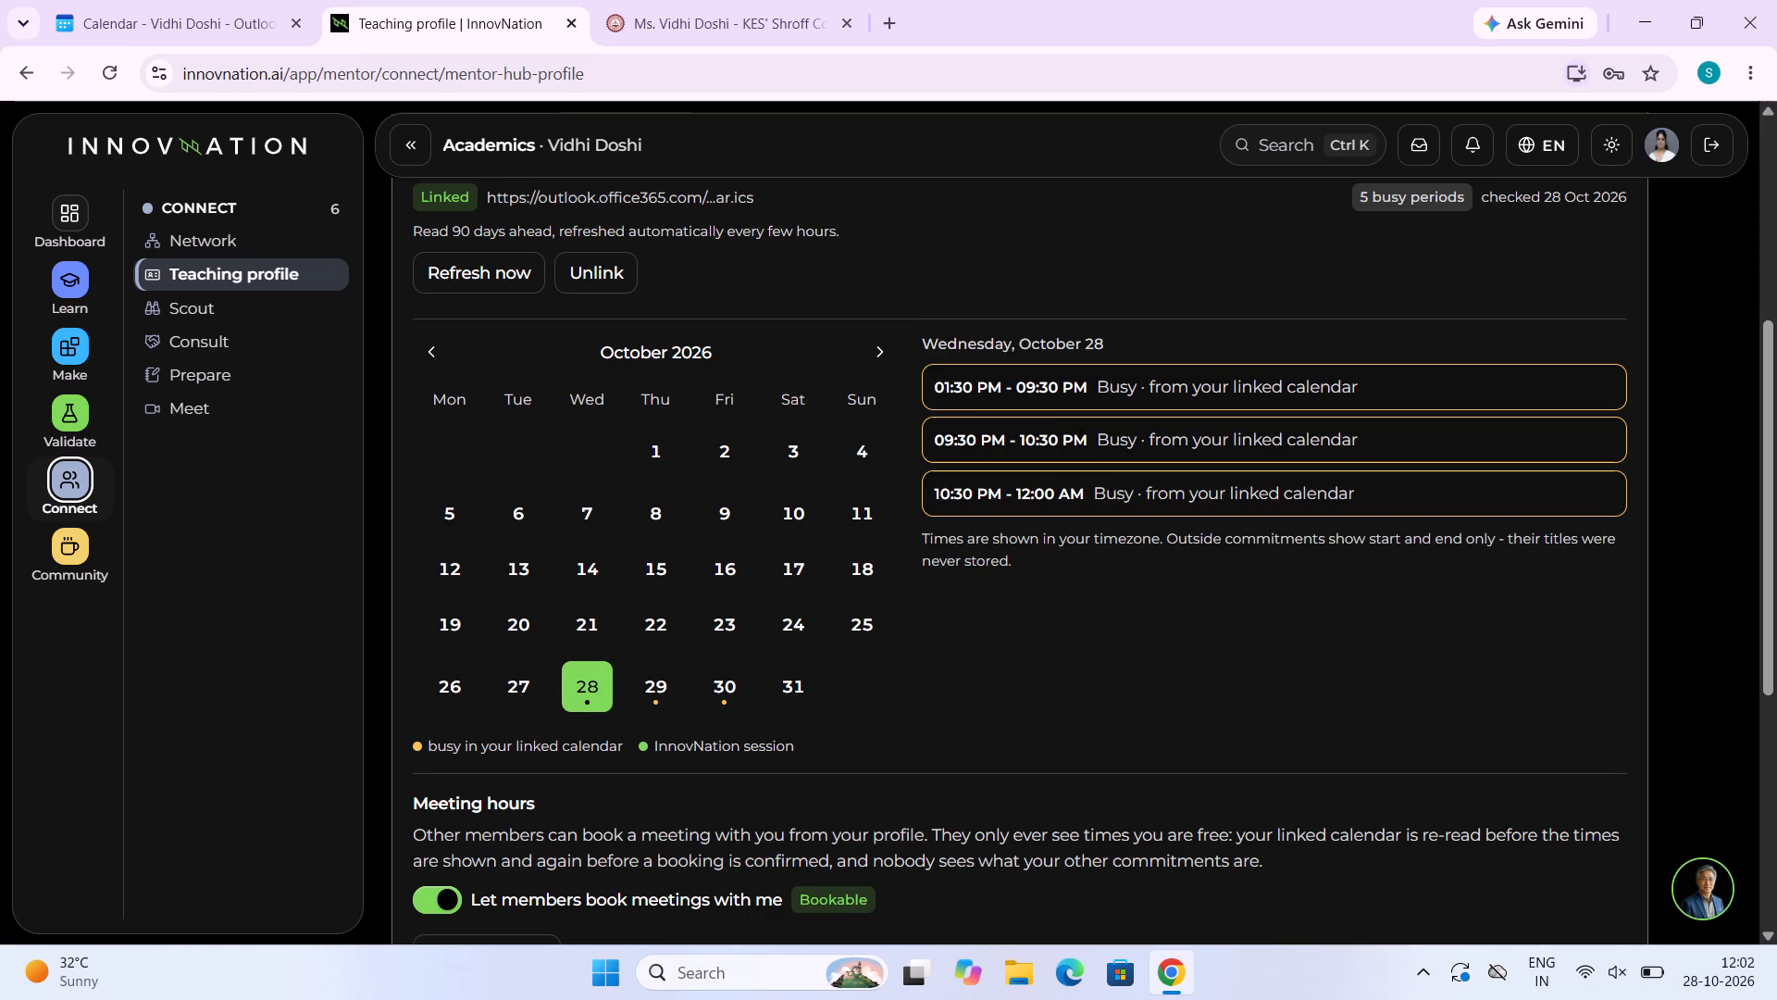
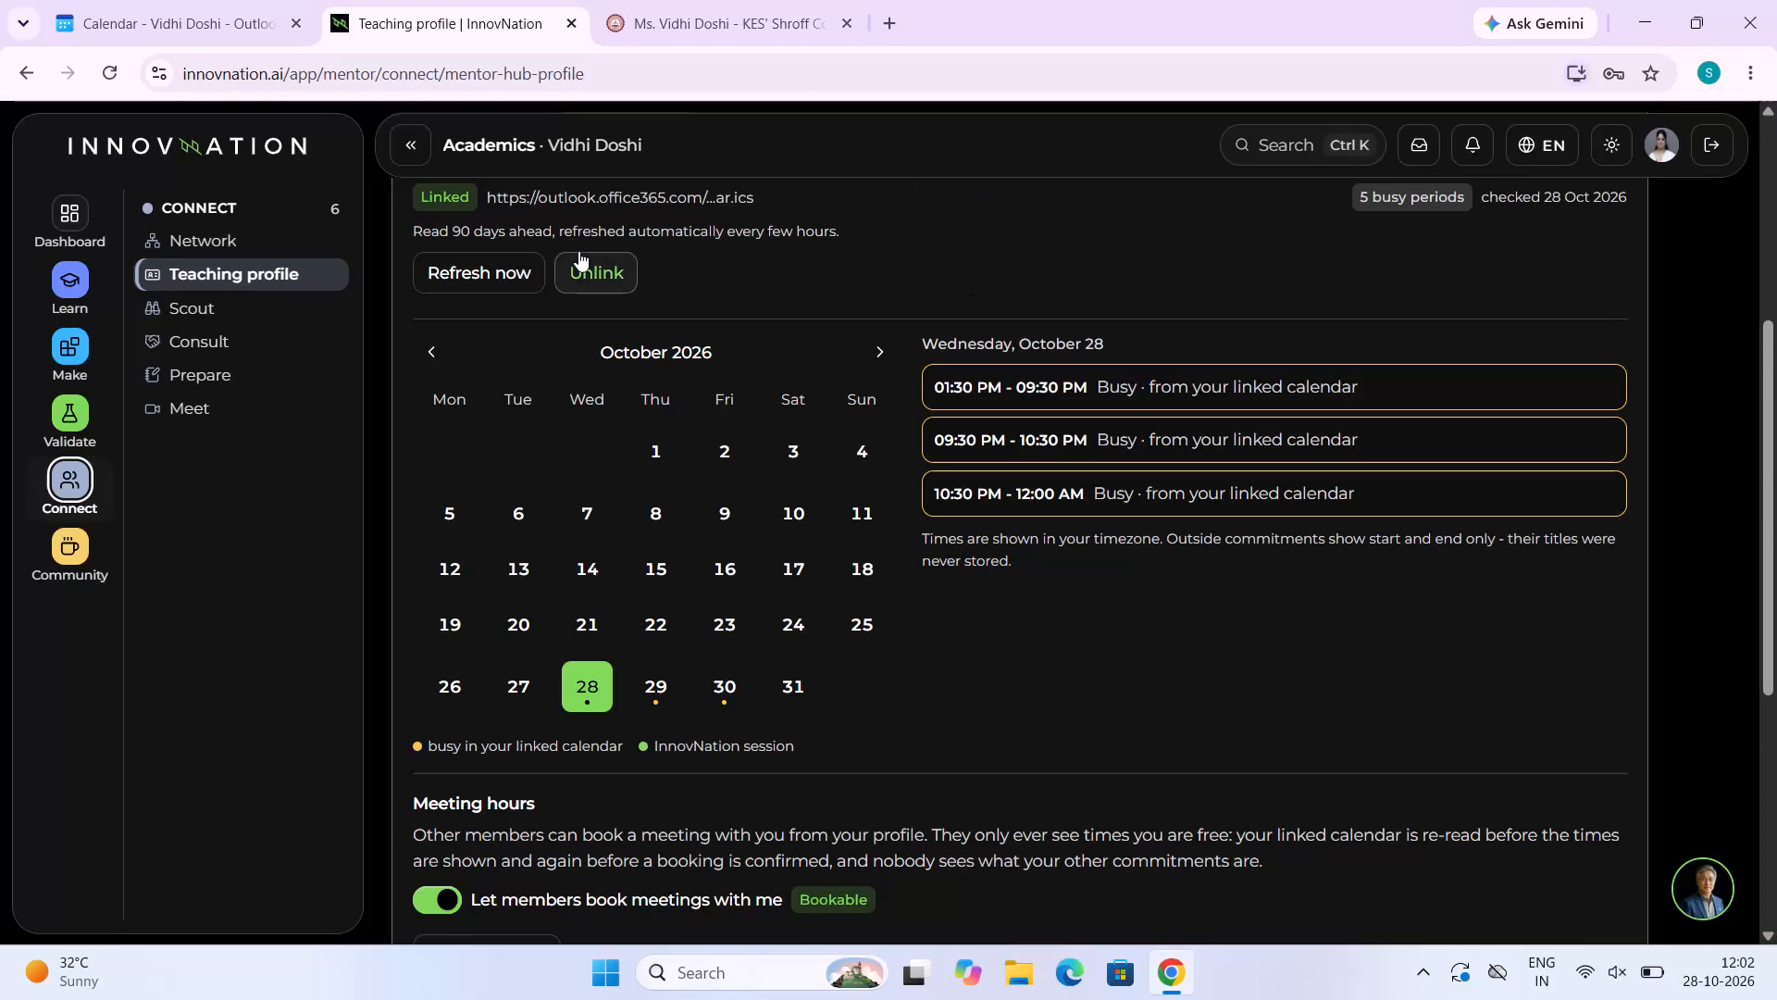
Duplicate the Teaching profile browser tab and open the Learn section's Assess page in the copy.
right_click(457, 15)
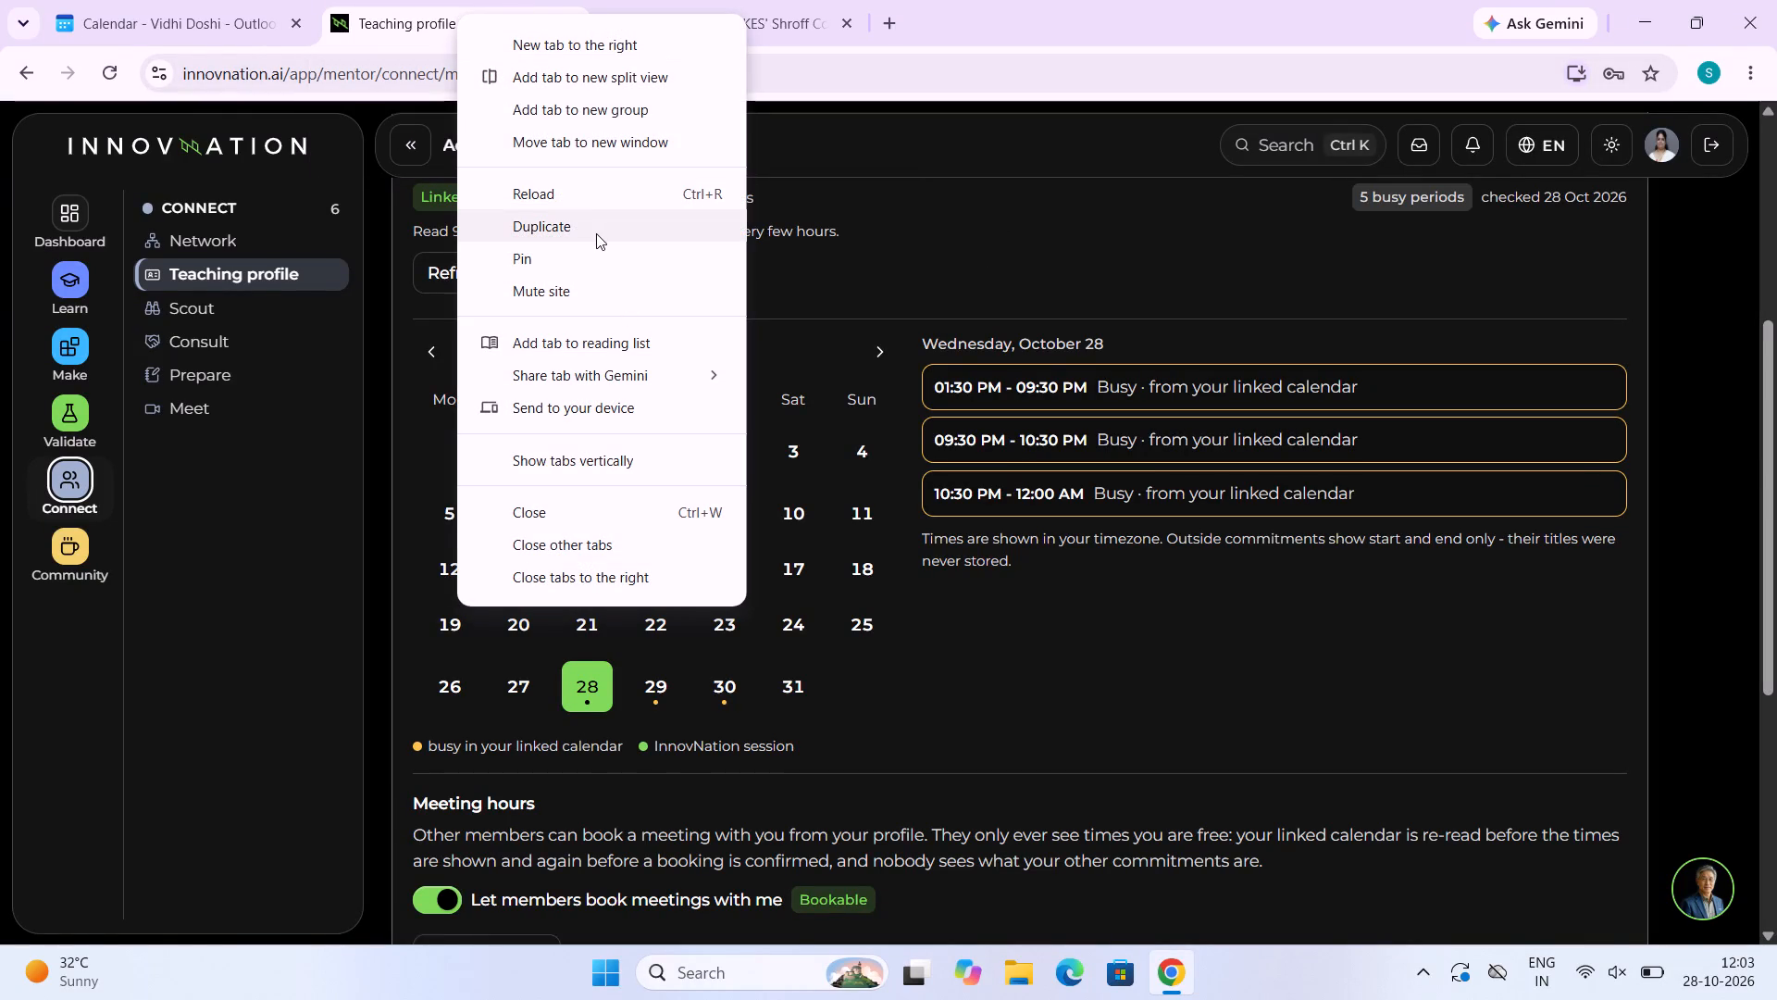
left_click(596, 233)
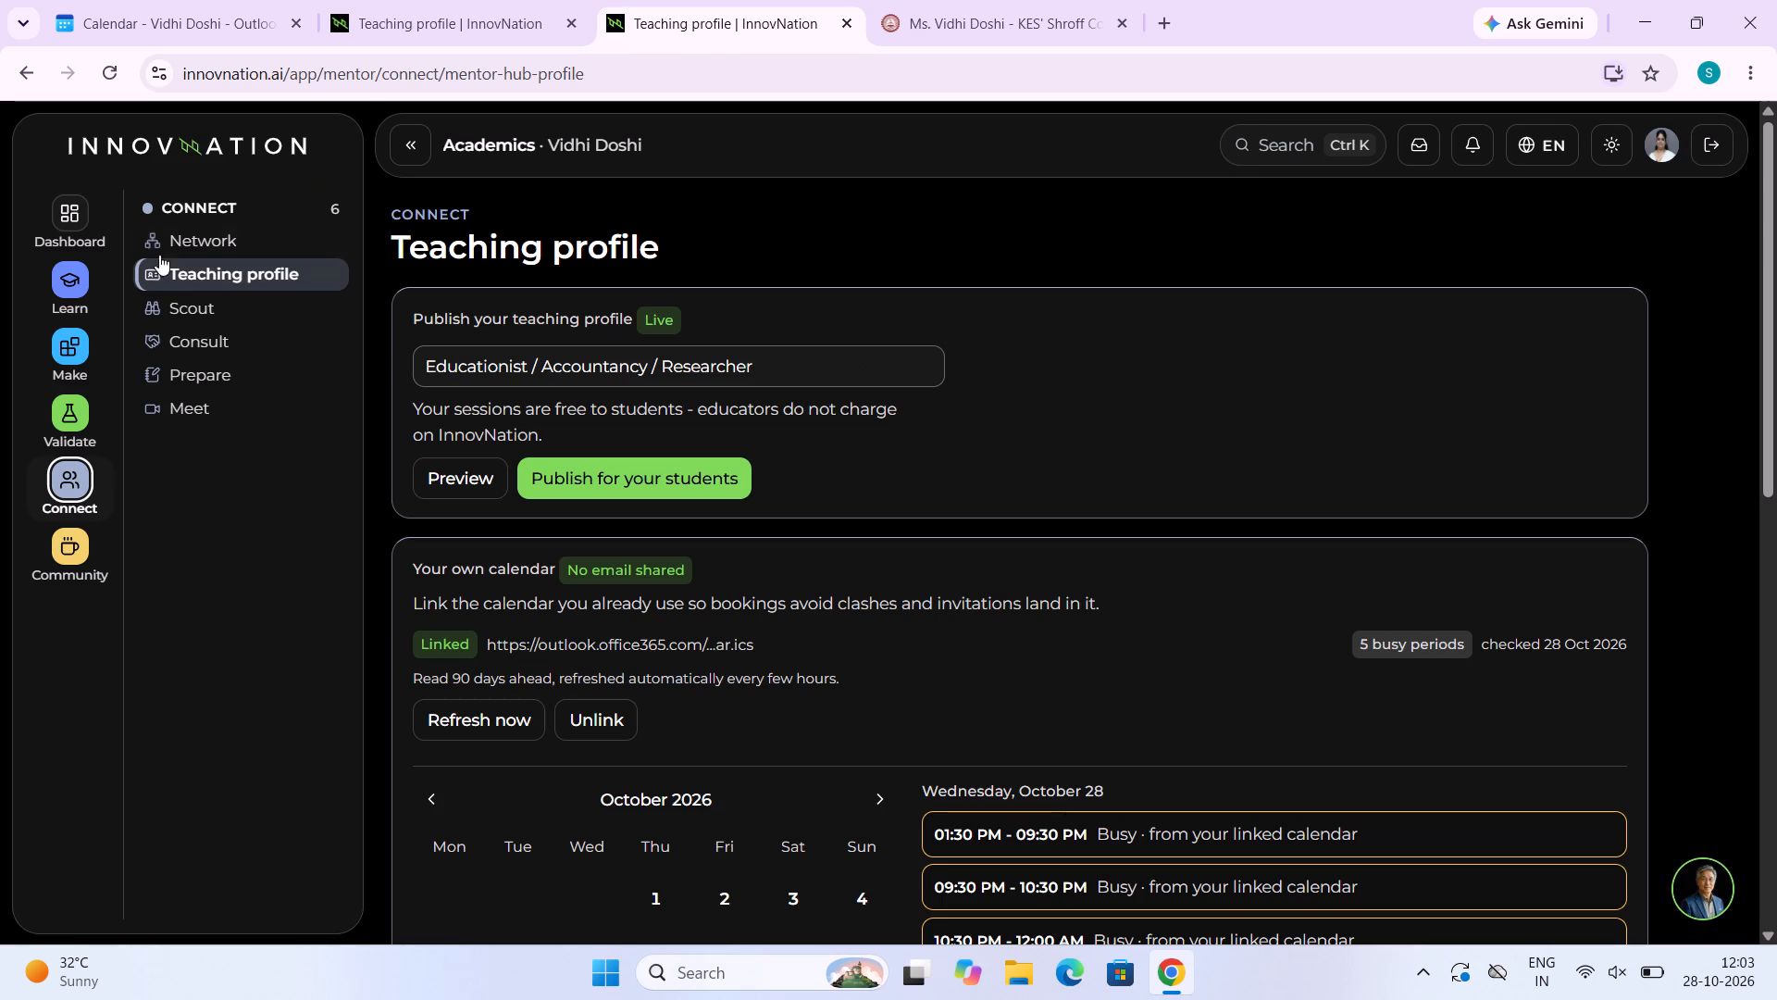
left_click(71, 287)
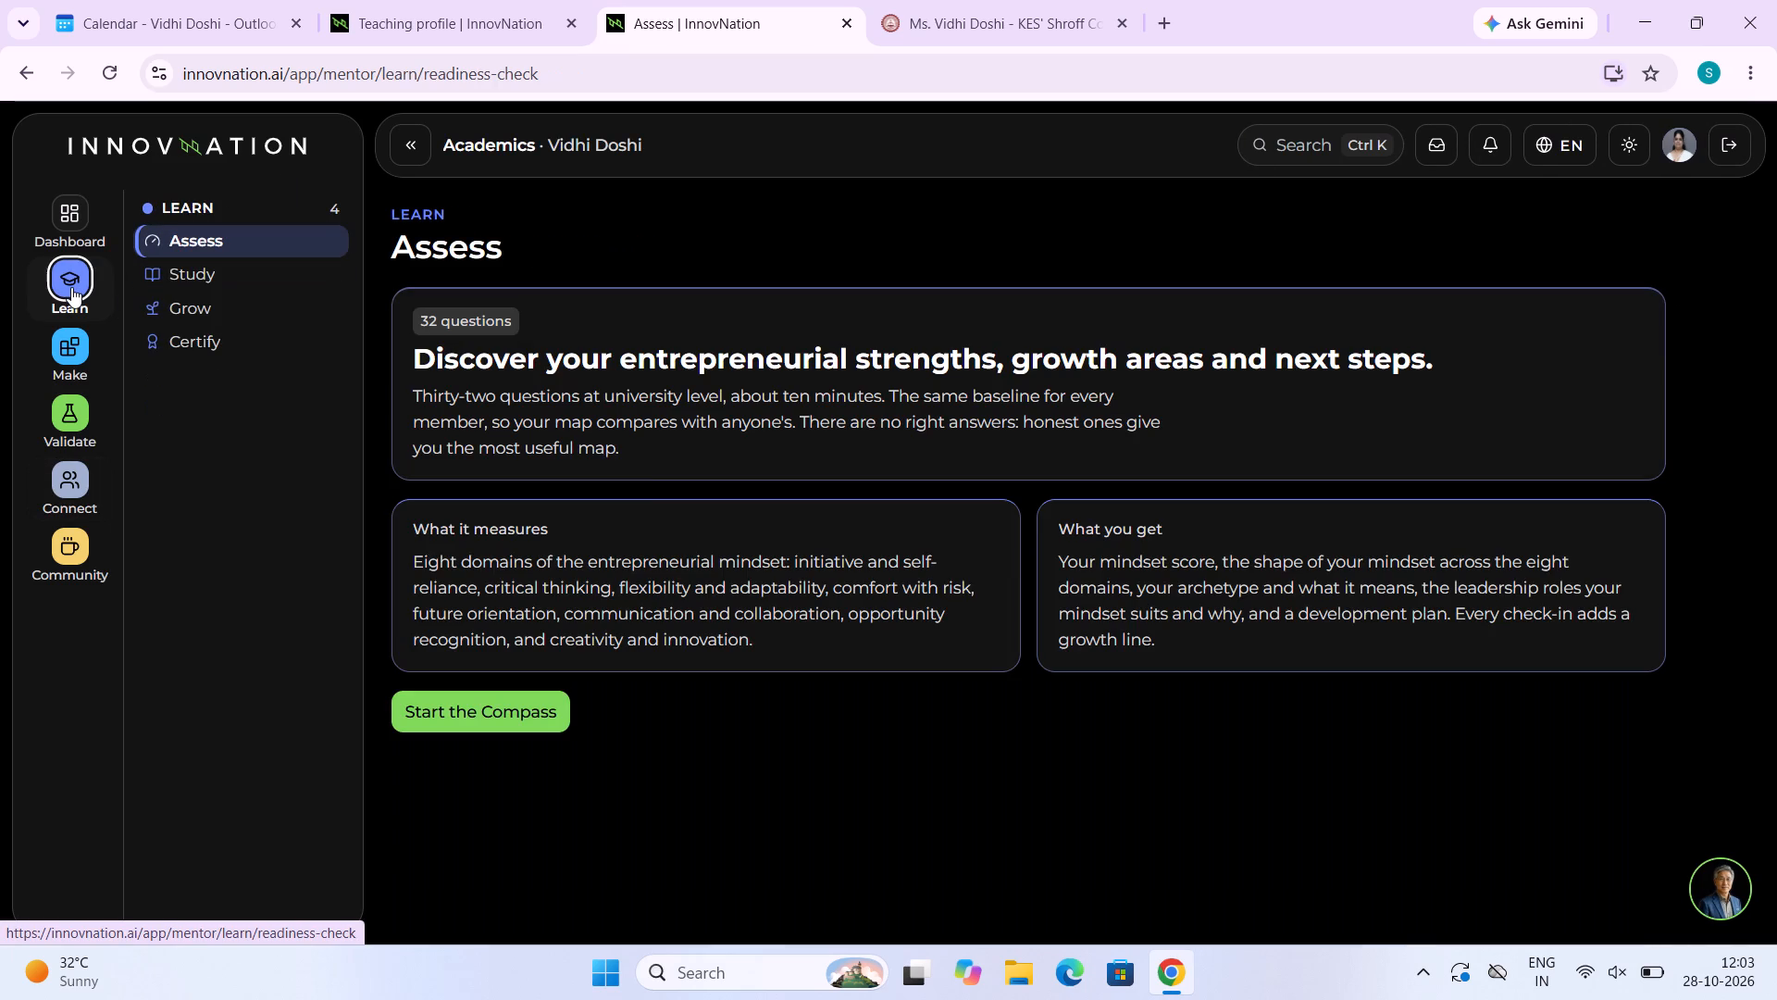
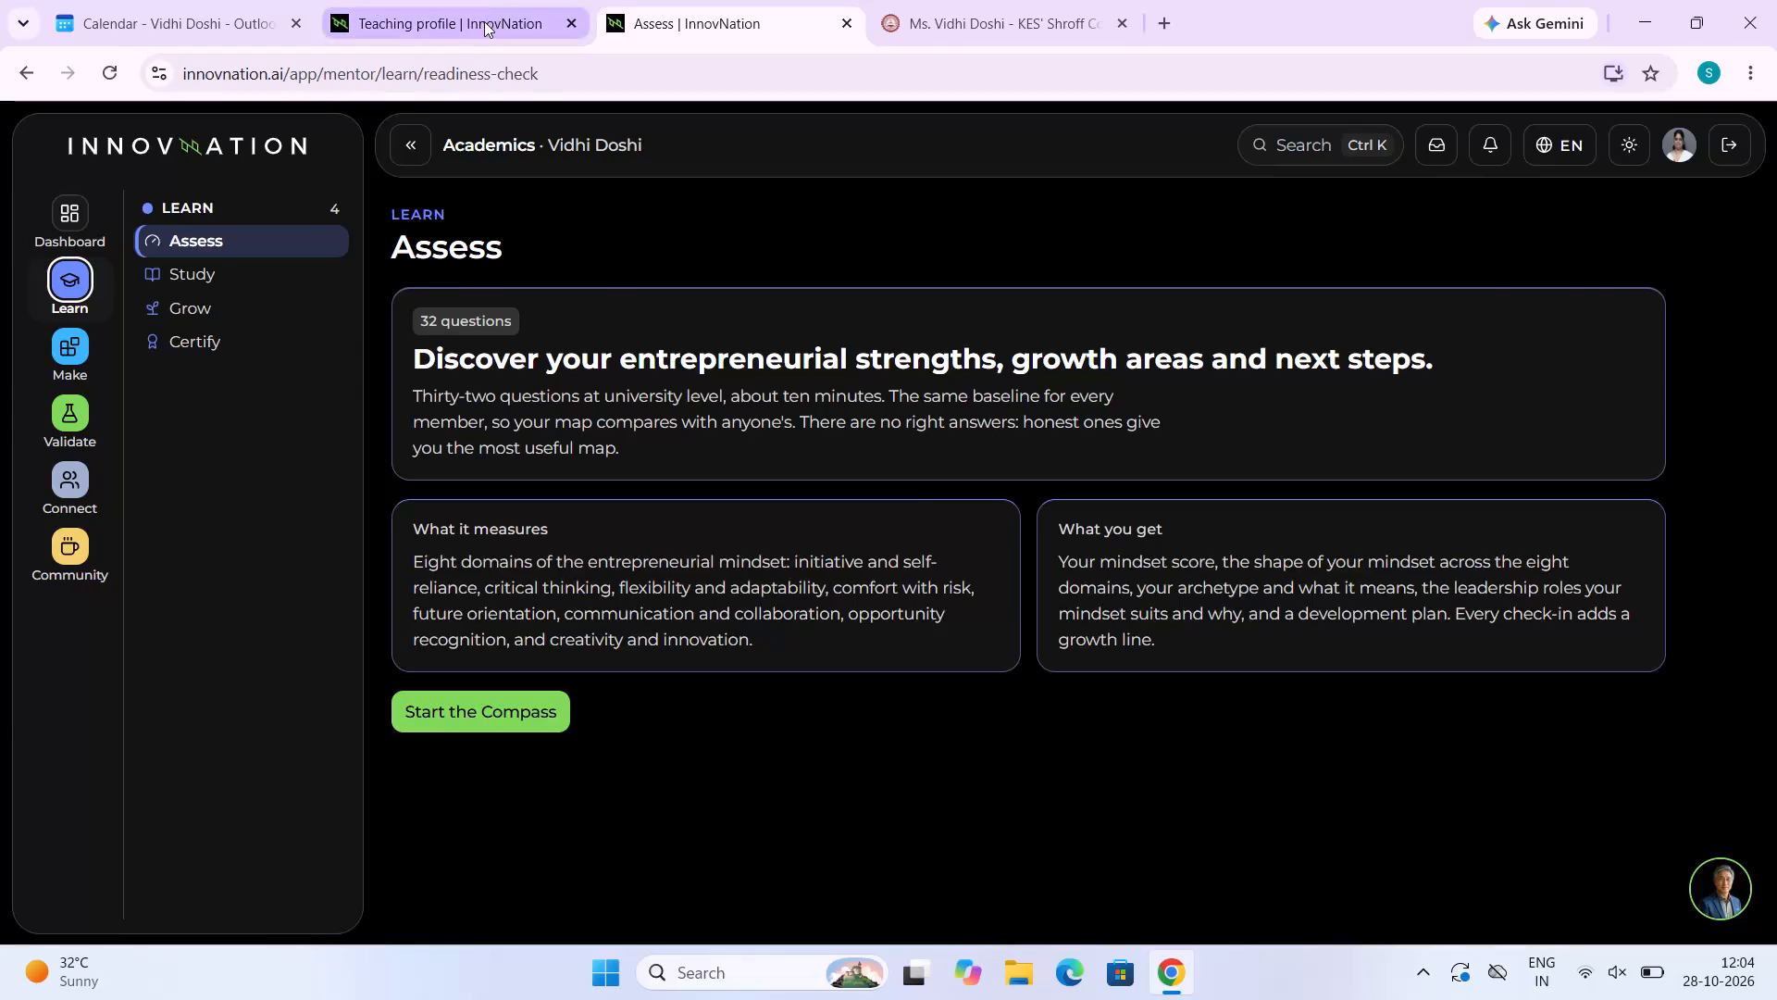
Return to the original Teaching profile page and view the linked calendar's October 2026 month and busy periods.
left_click(484, 21)
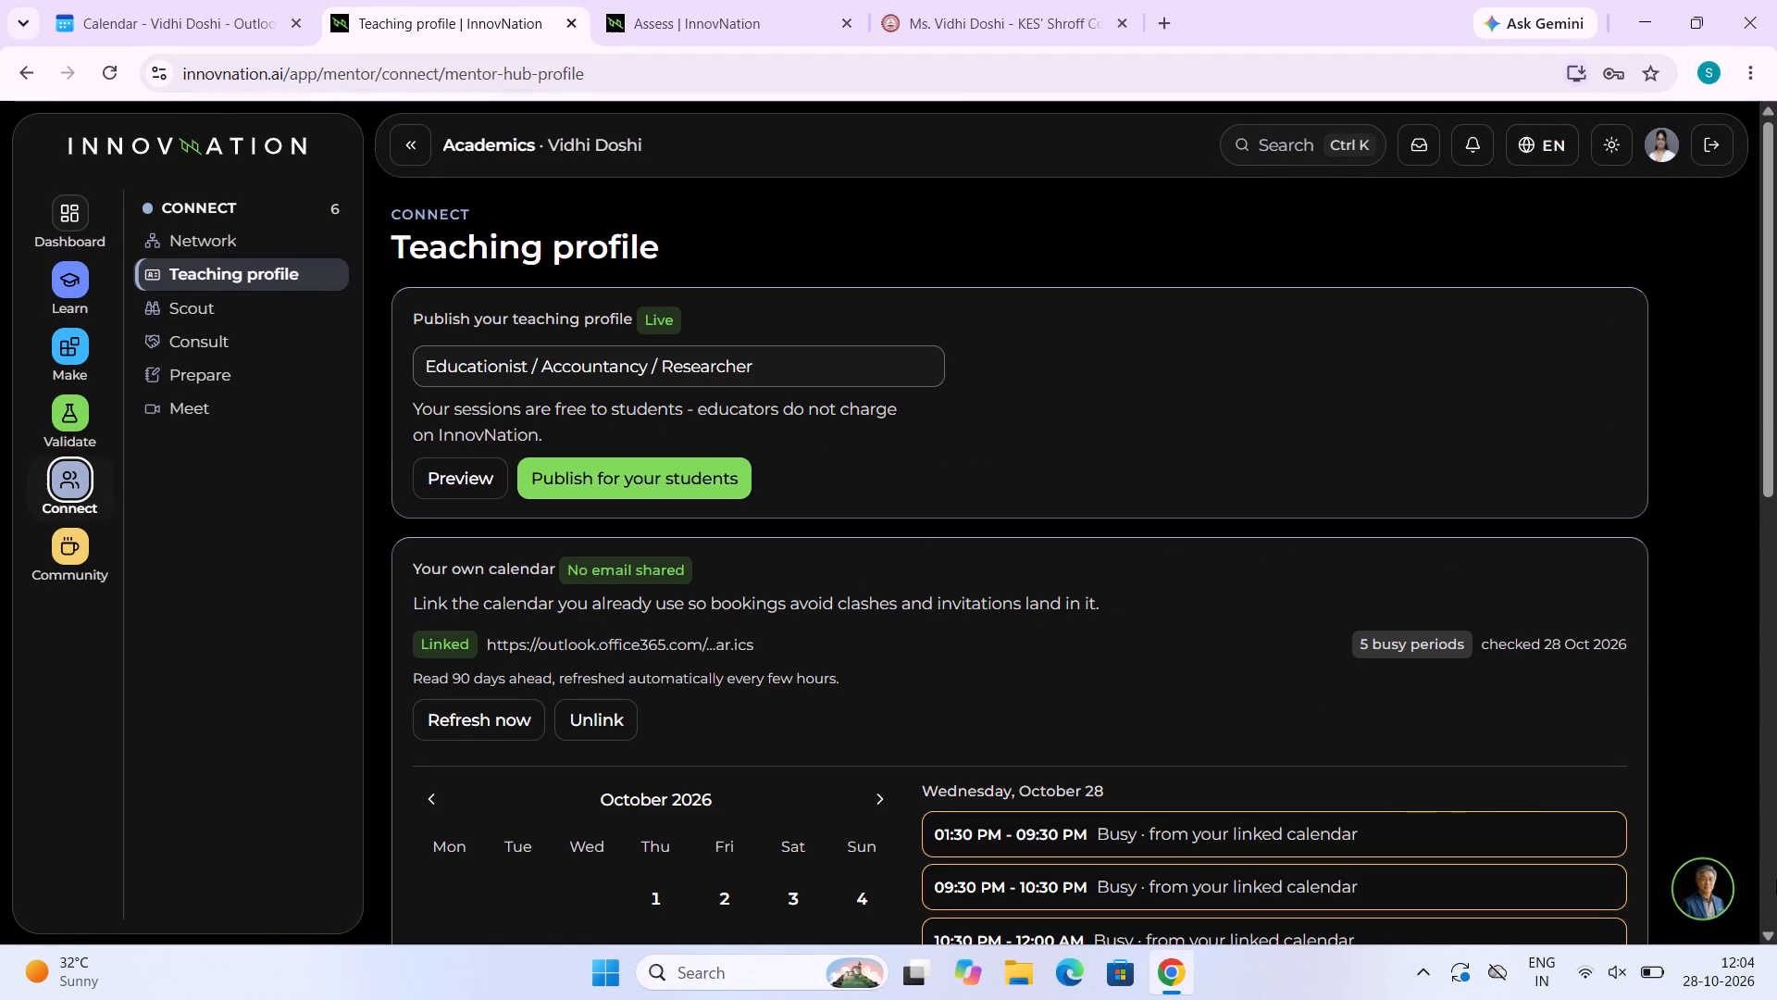
left_click(1764, 928)
triple_click(1764, 928)
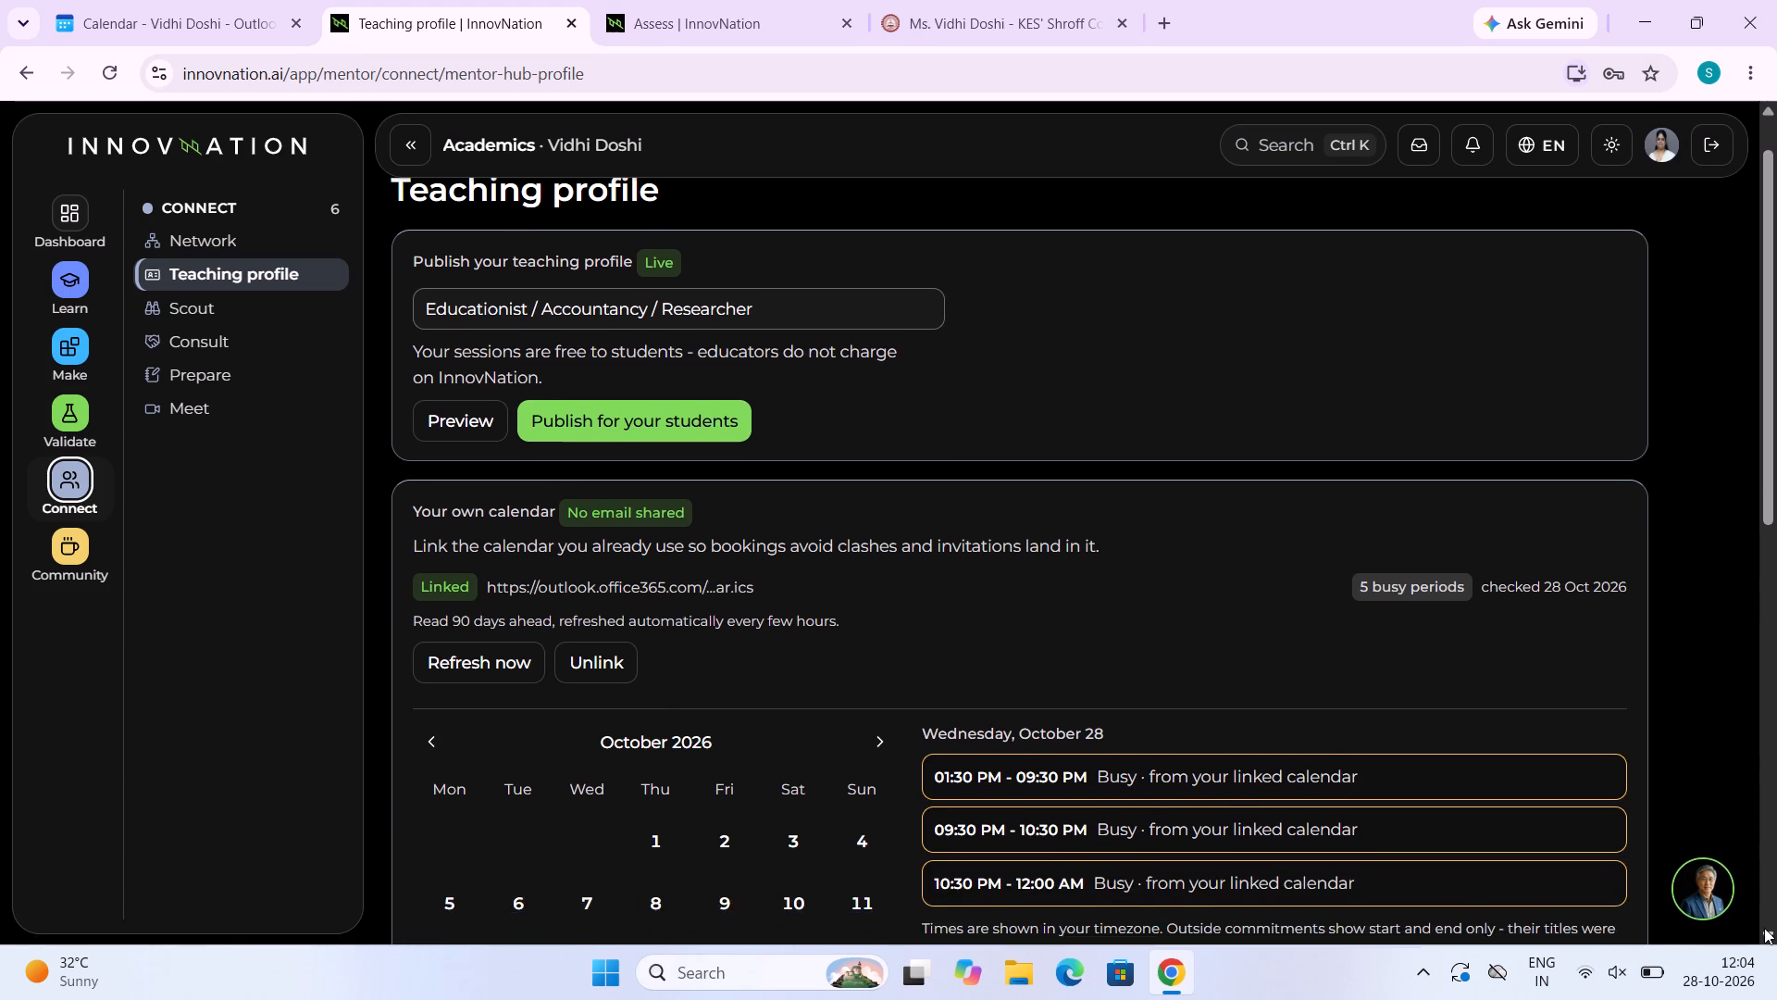
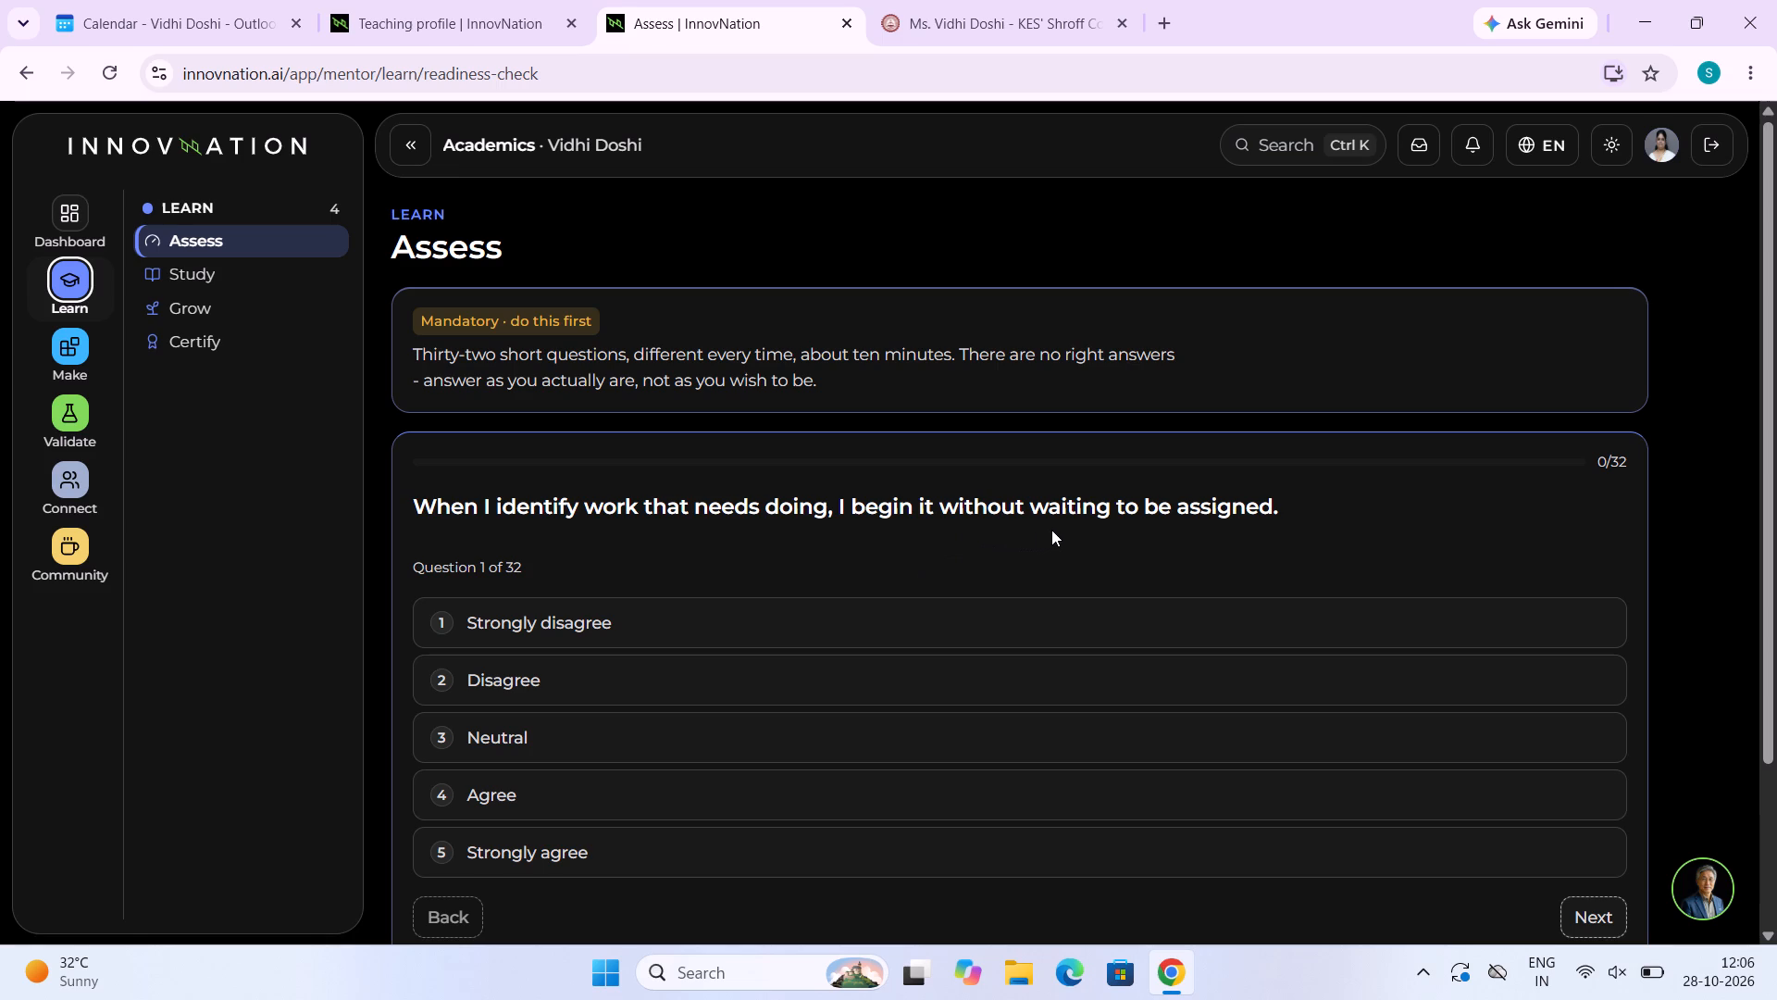
Return to the Teaching profile page in its original browser tab.
left_click(453, 12)
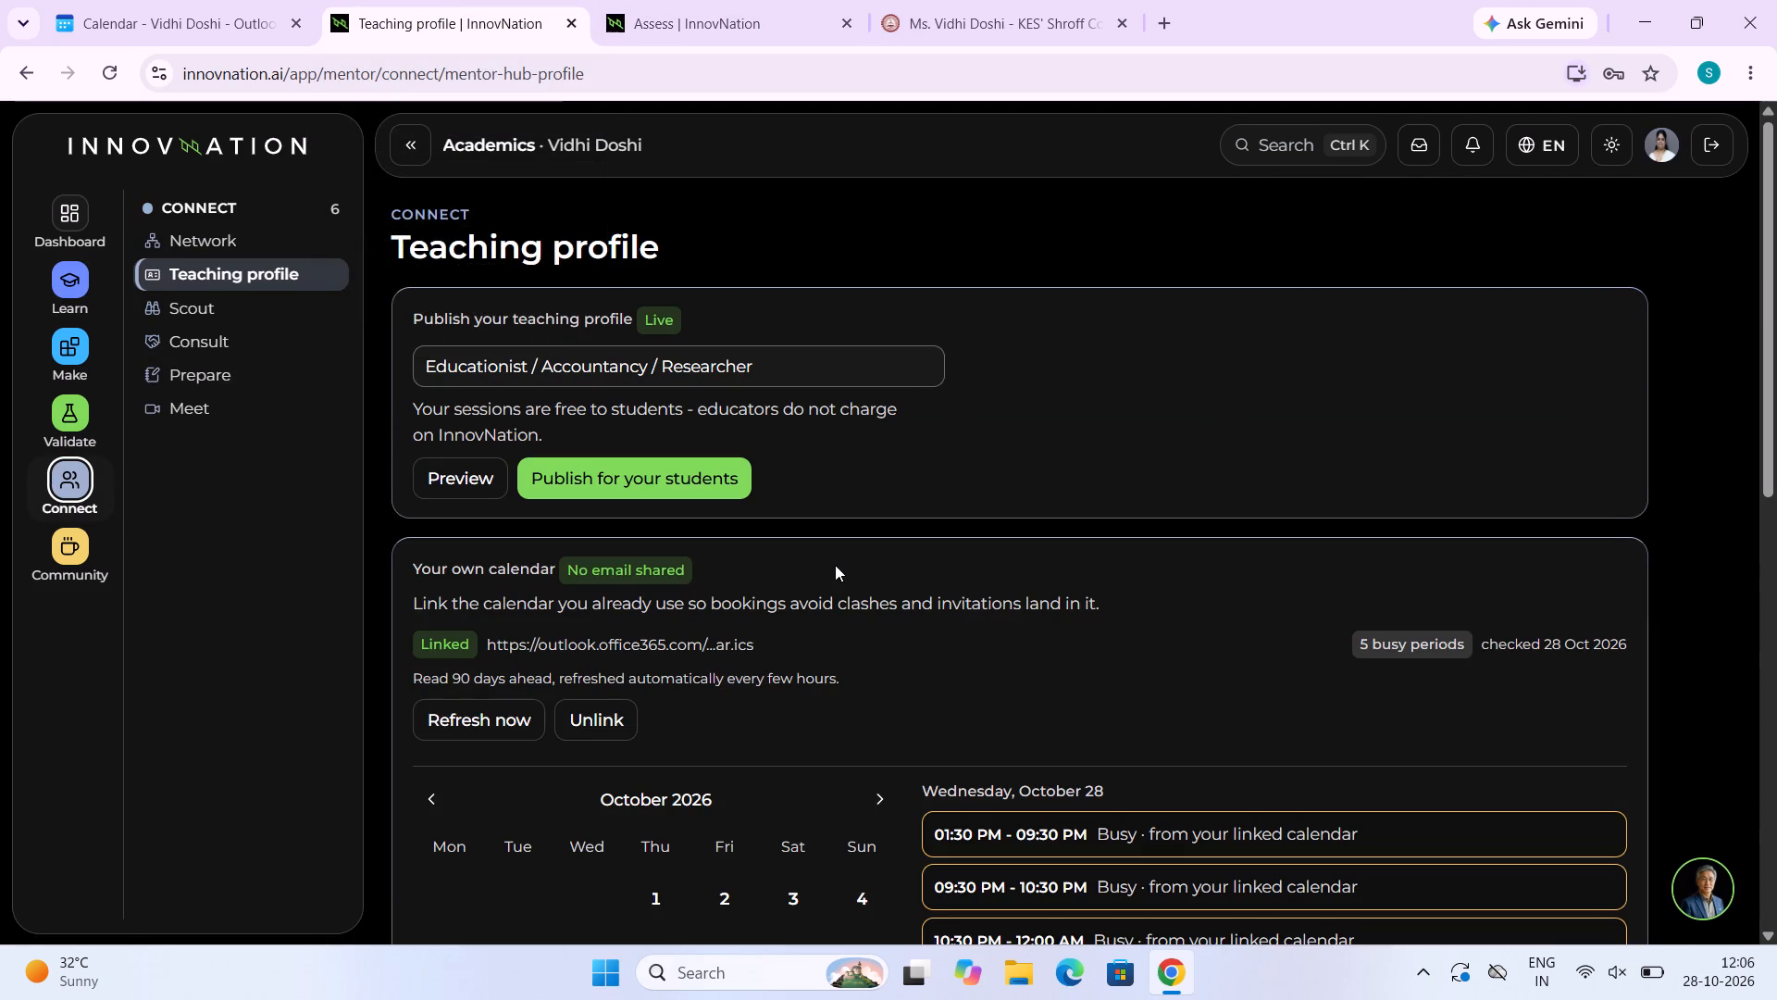
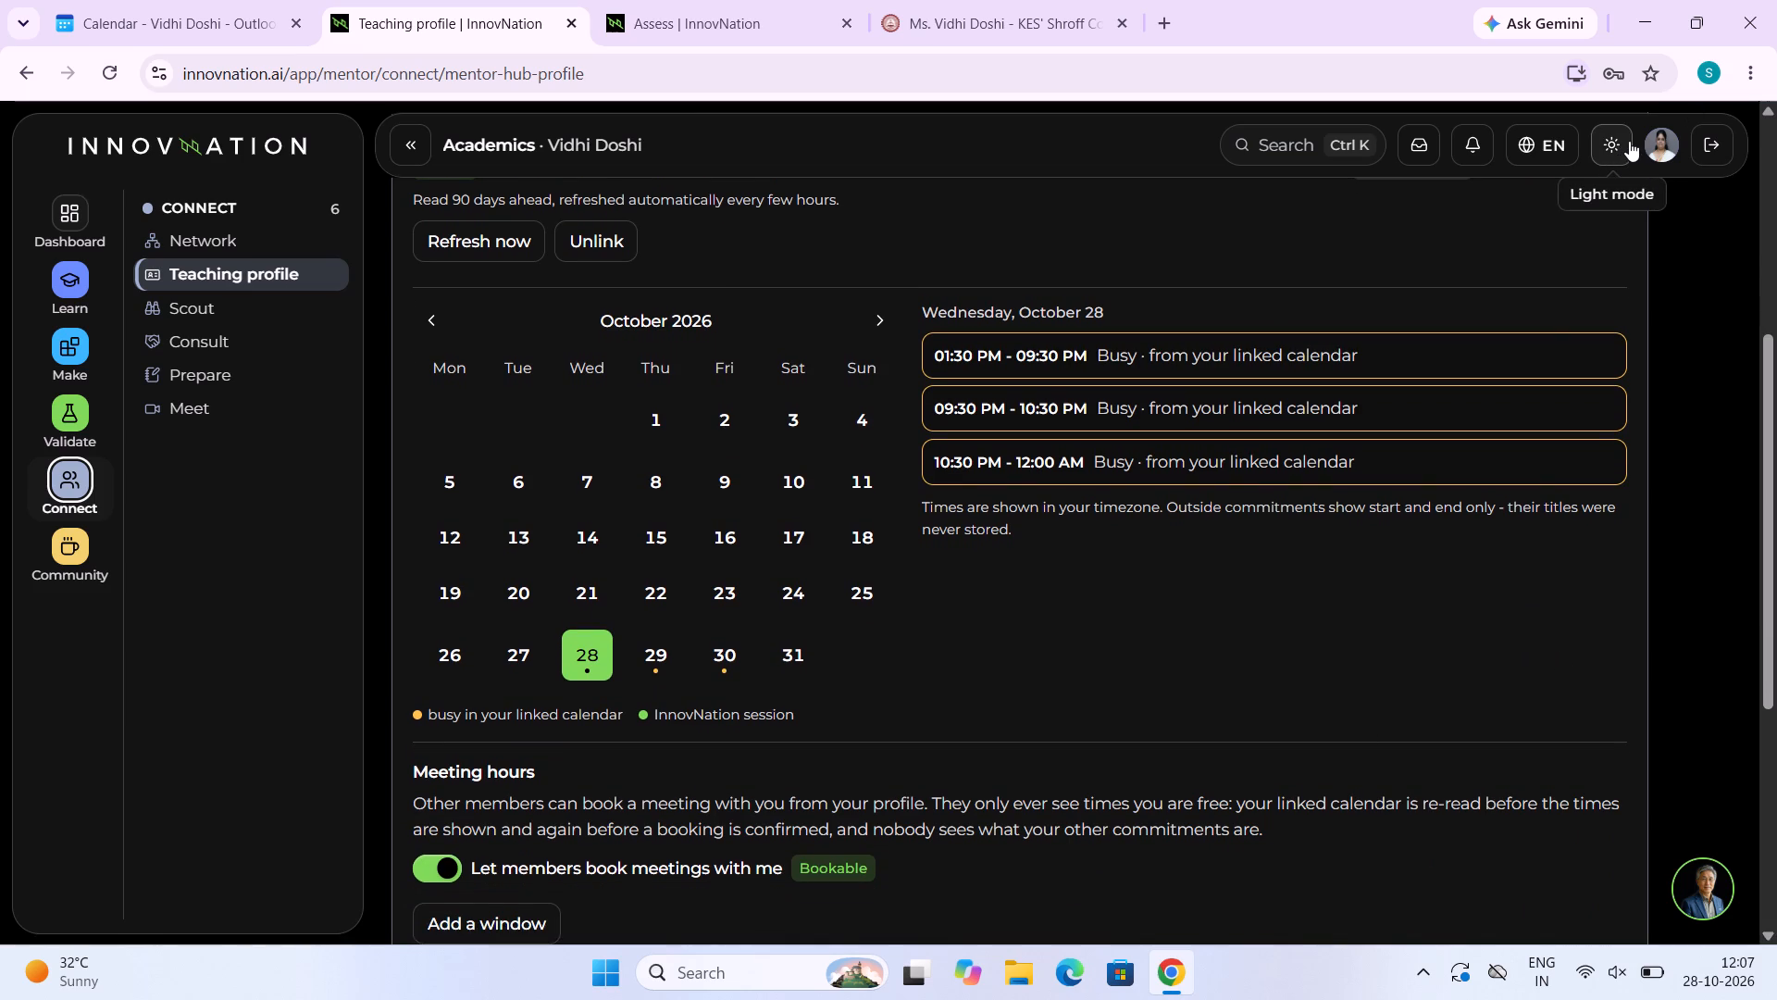
Open the Help and support page from the account options and go to its contact section.
left_click(1663, 141)
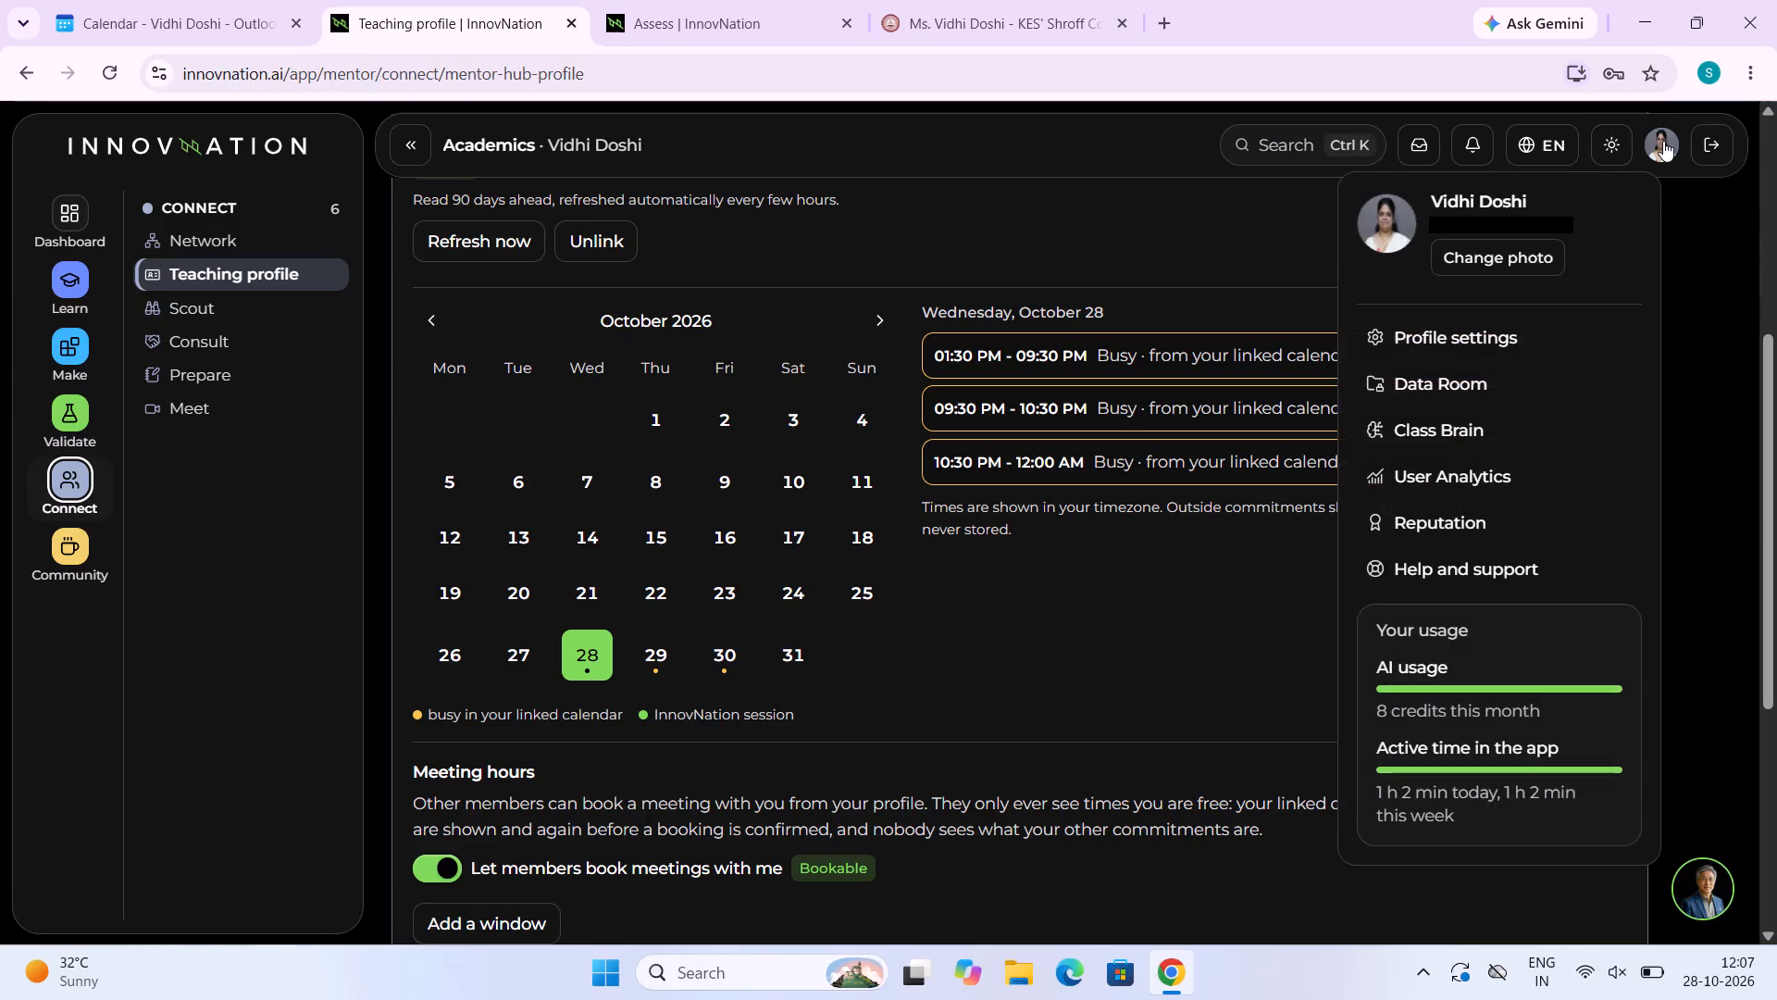
left_click(1450, 565)
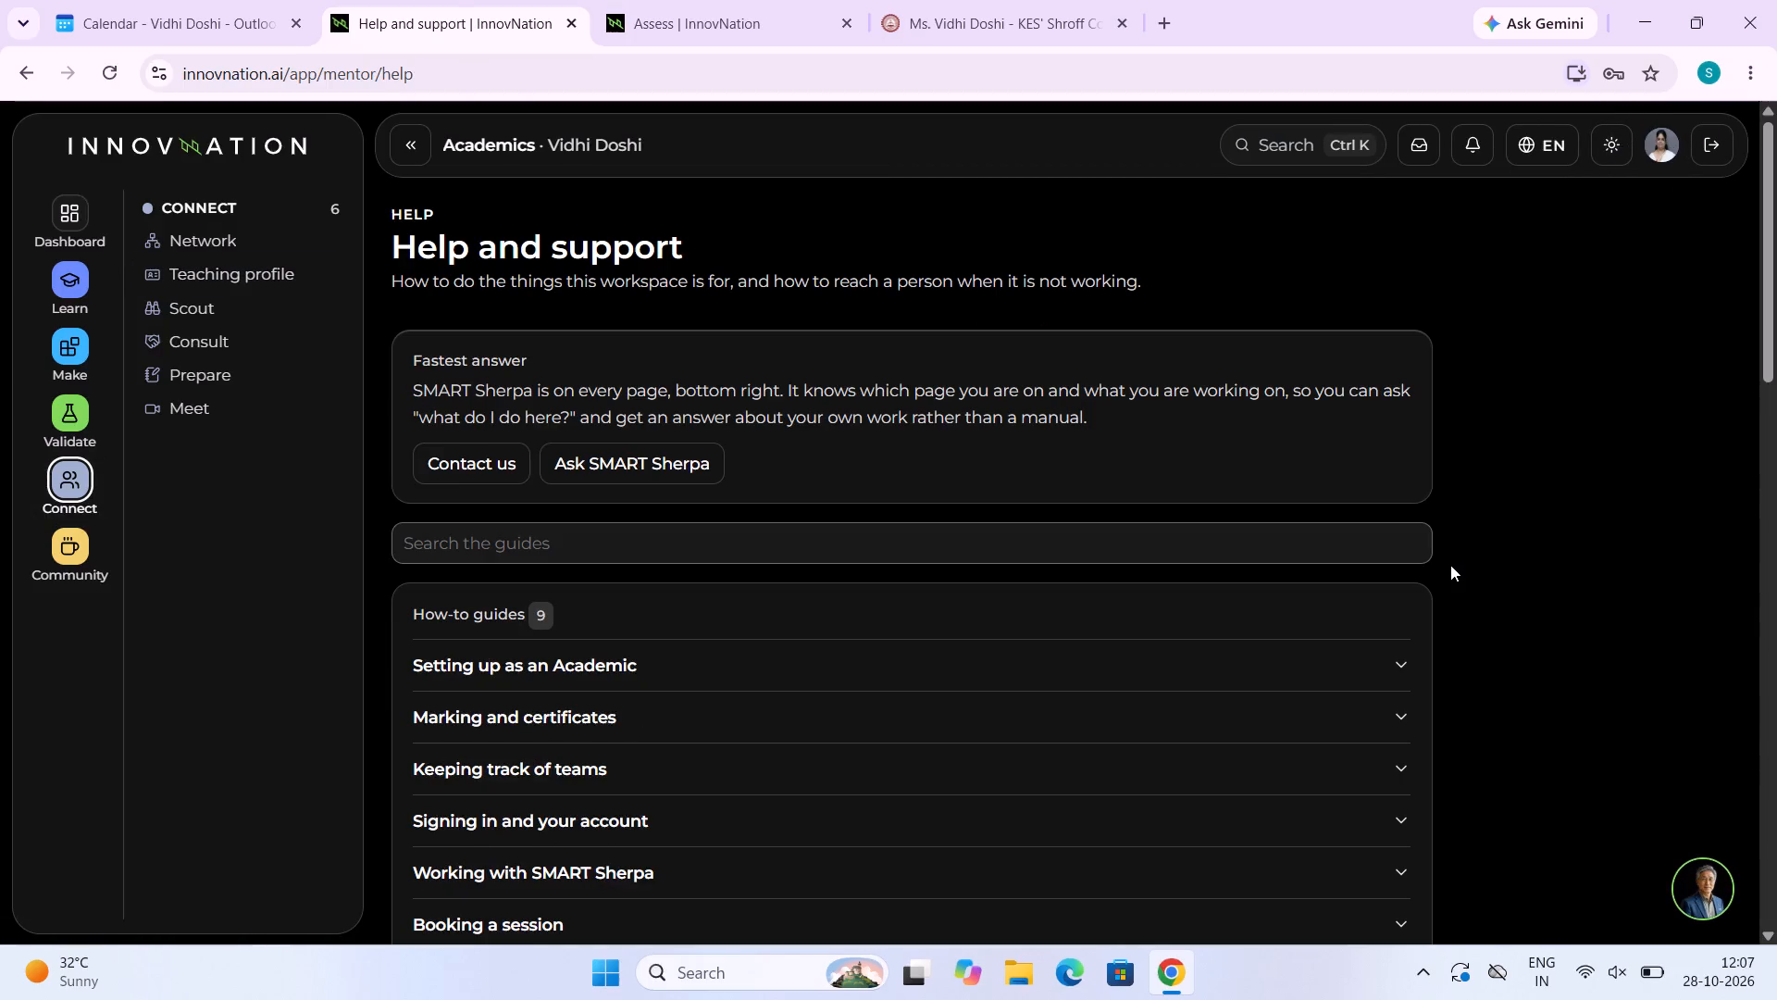
left_click(488, 464)
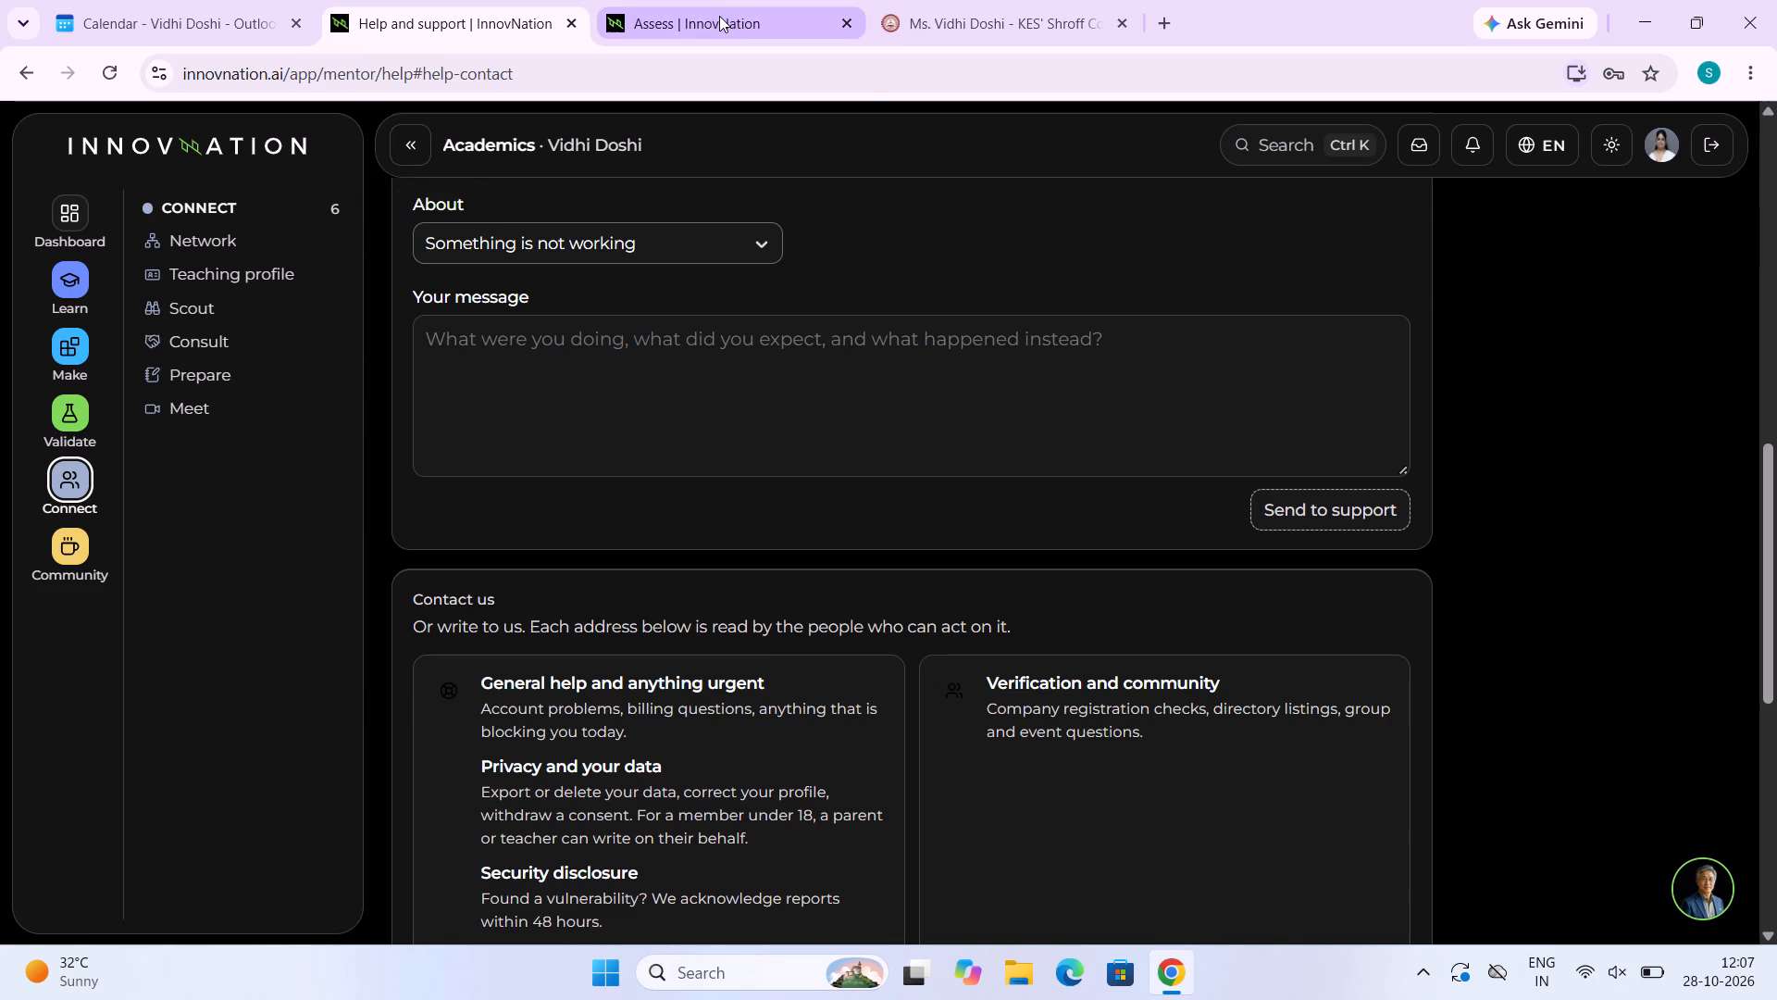
Duplicate the Help and support browser tab.
right_click(498, 26)
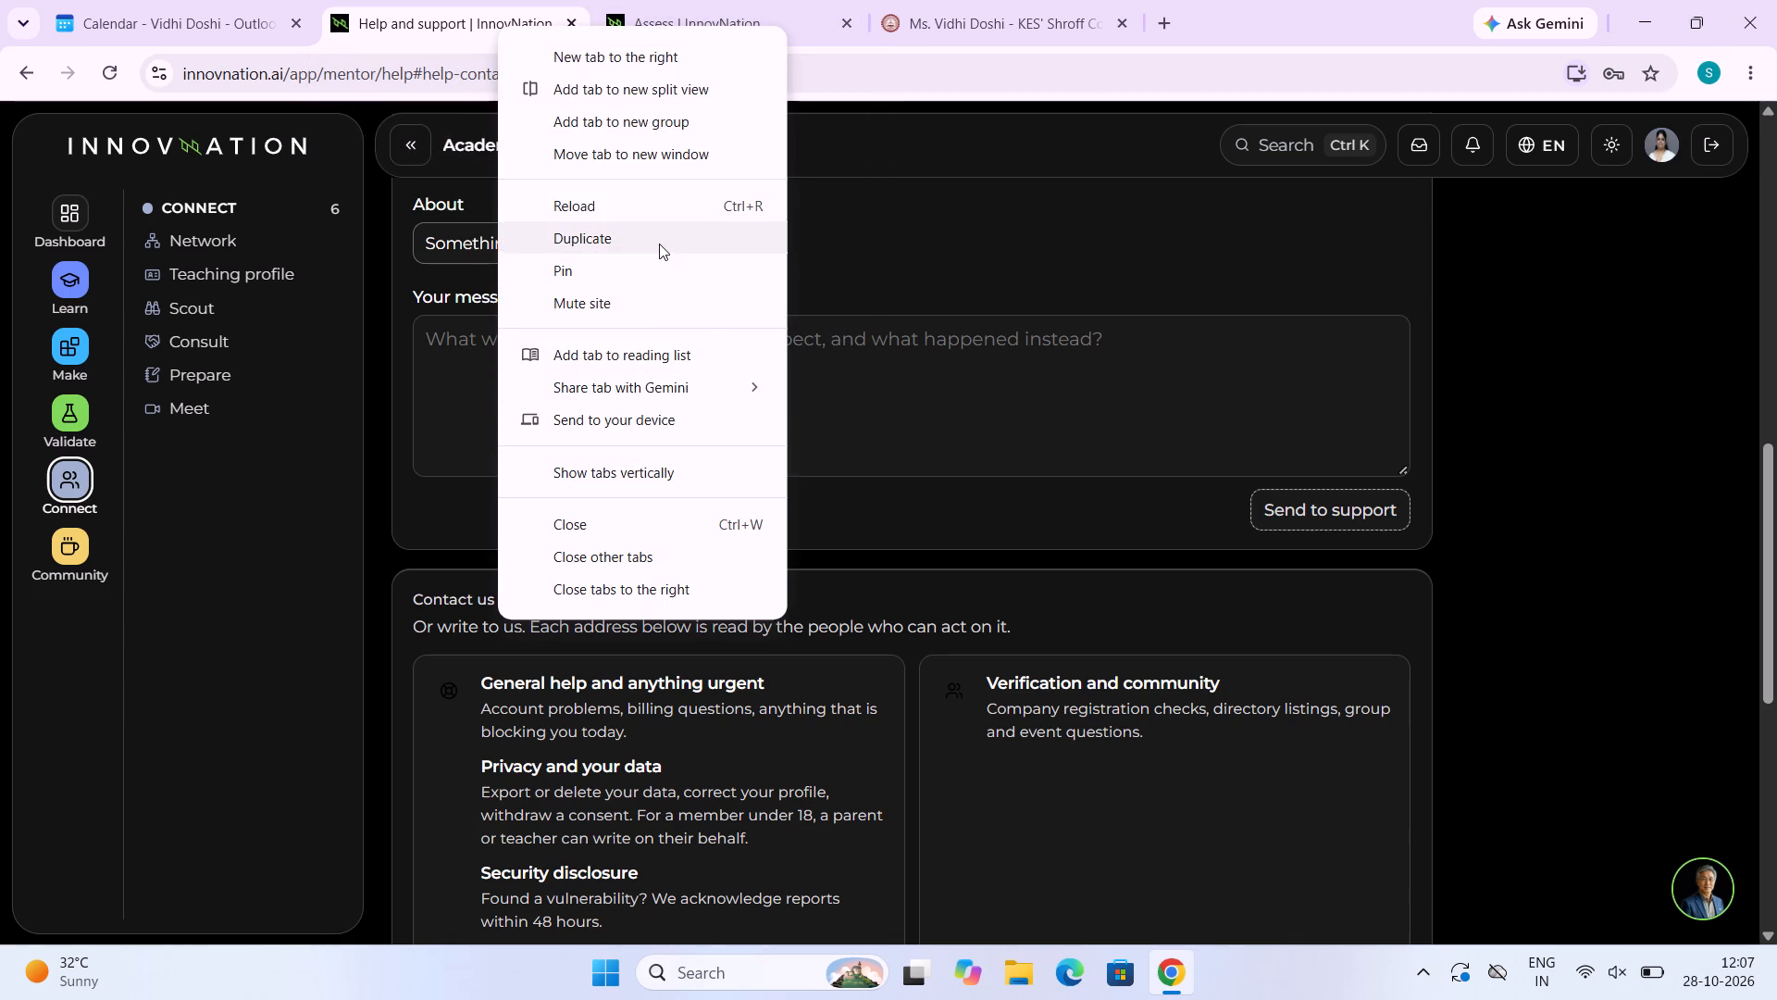
left_click(659, 244)
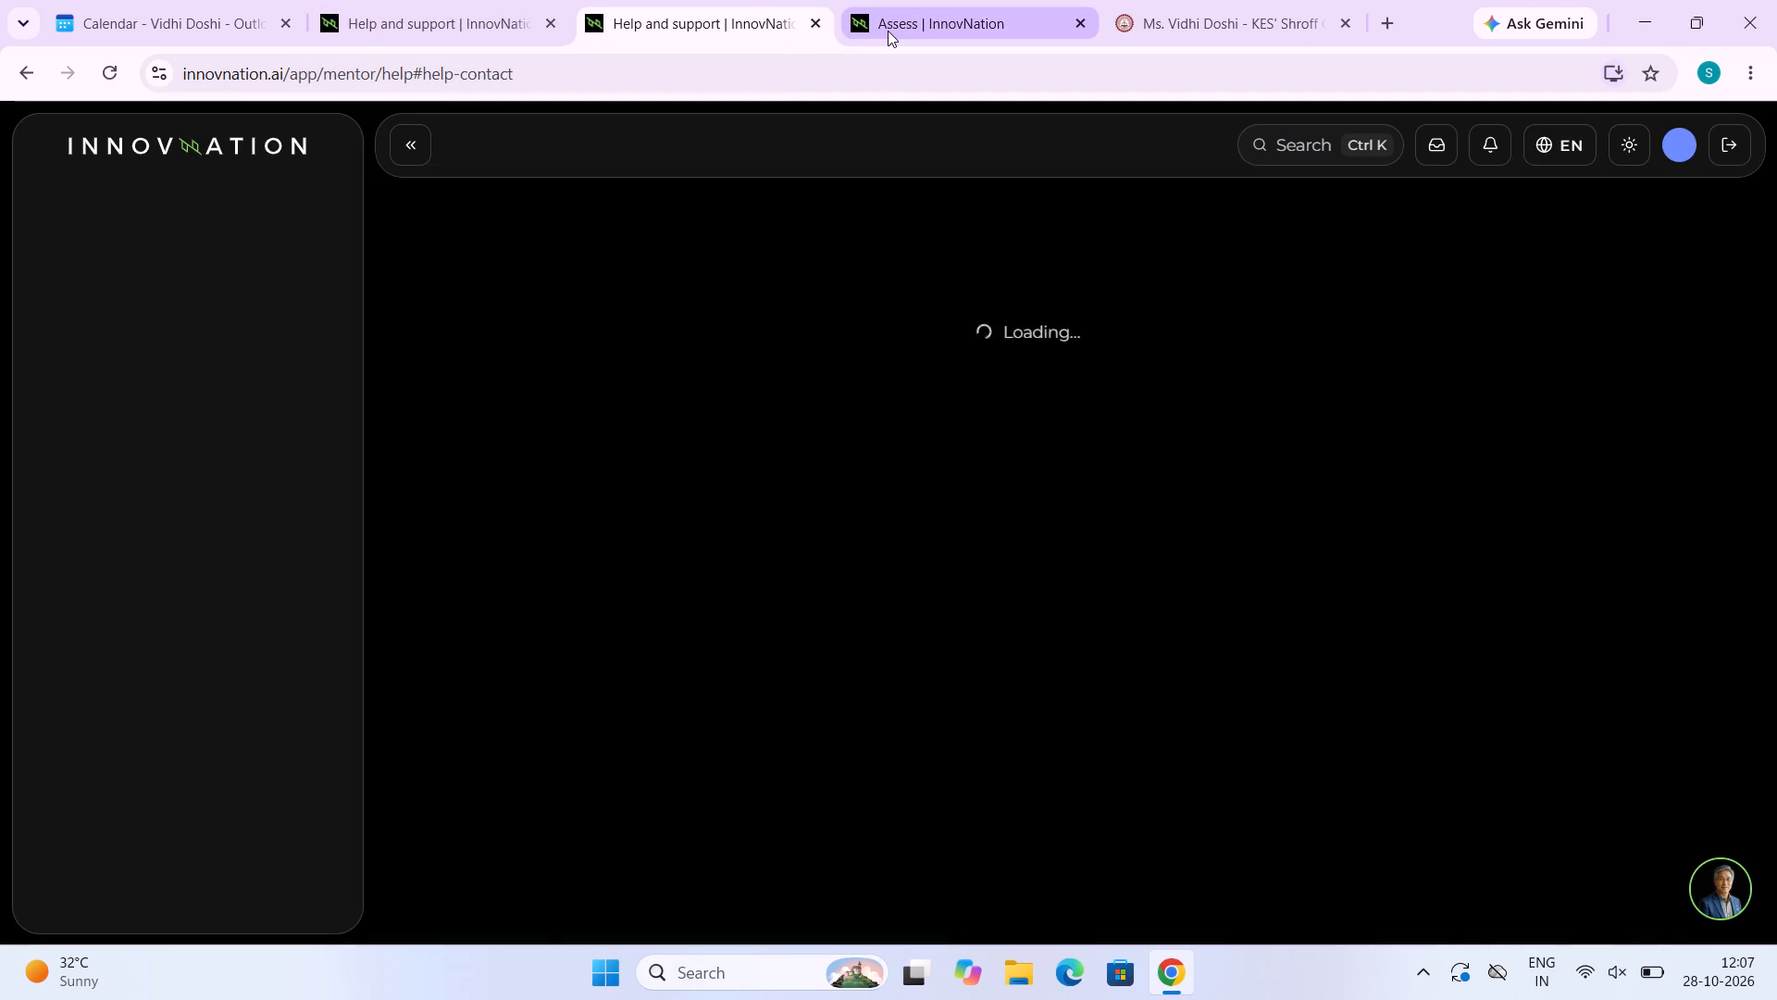
In the Assess tab, answer questions 1 to 5 with Agree, Strongly agree, Disagree, Strongly disagree and Neutral, in that order.
left_click(888, 31)
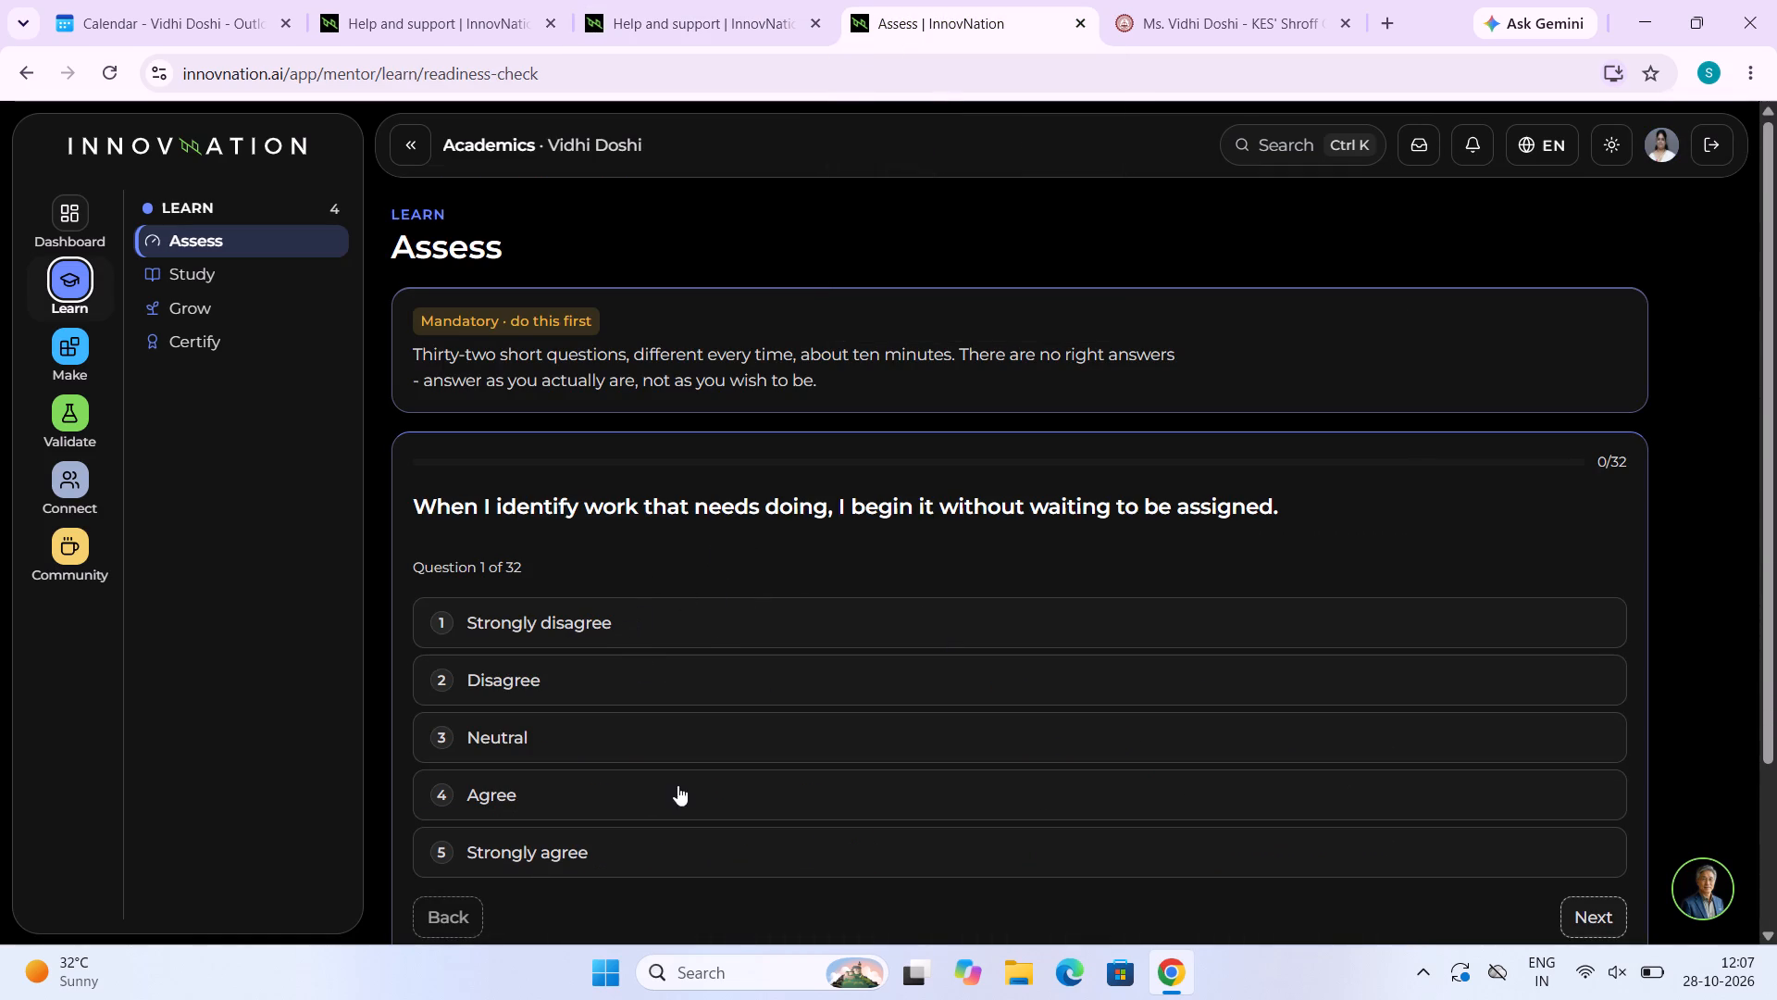
left_click(603, 795)
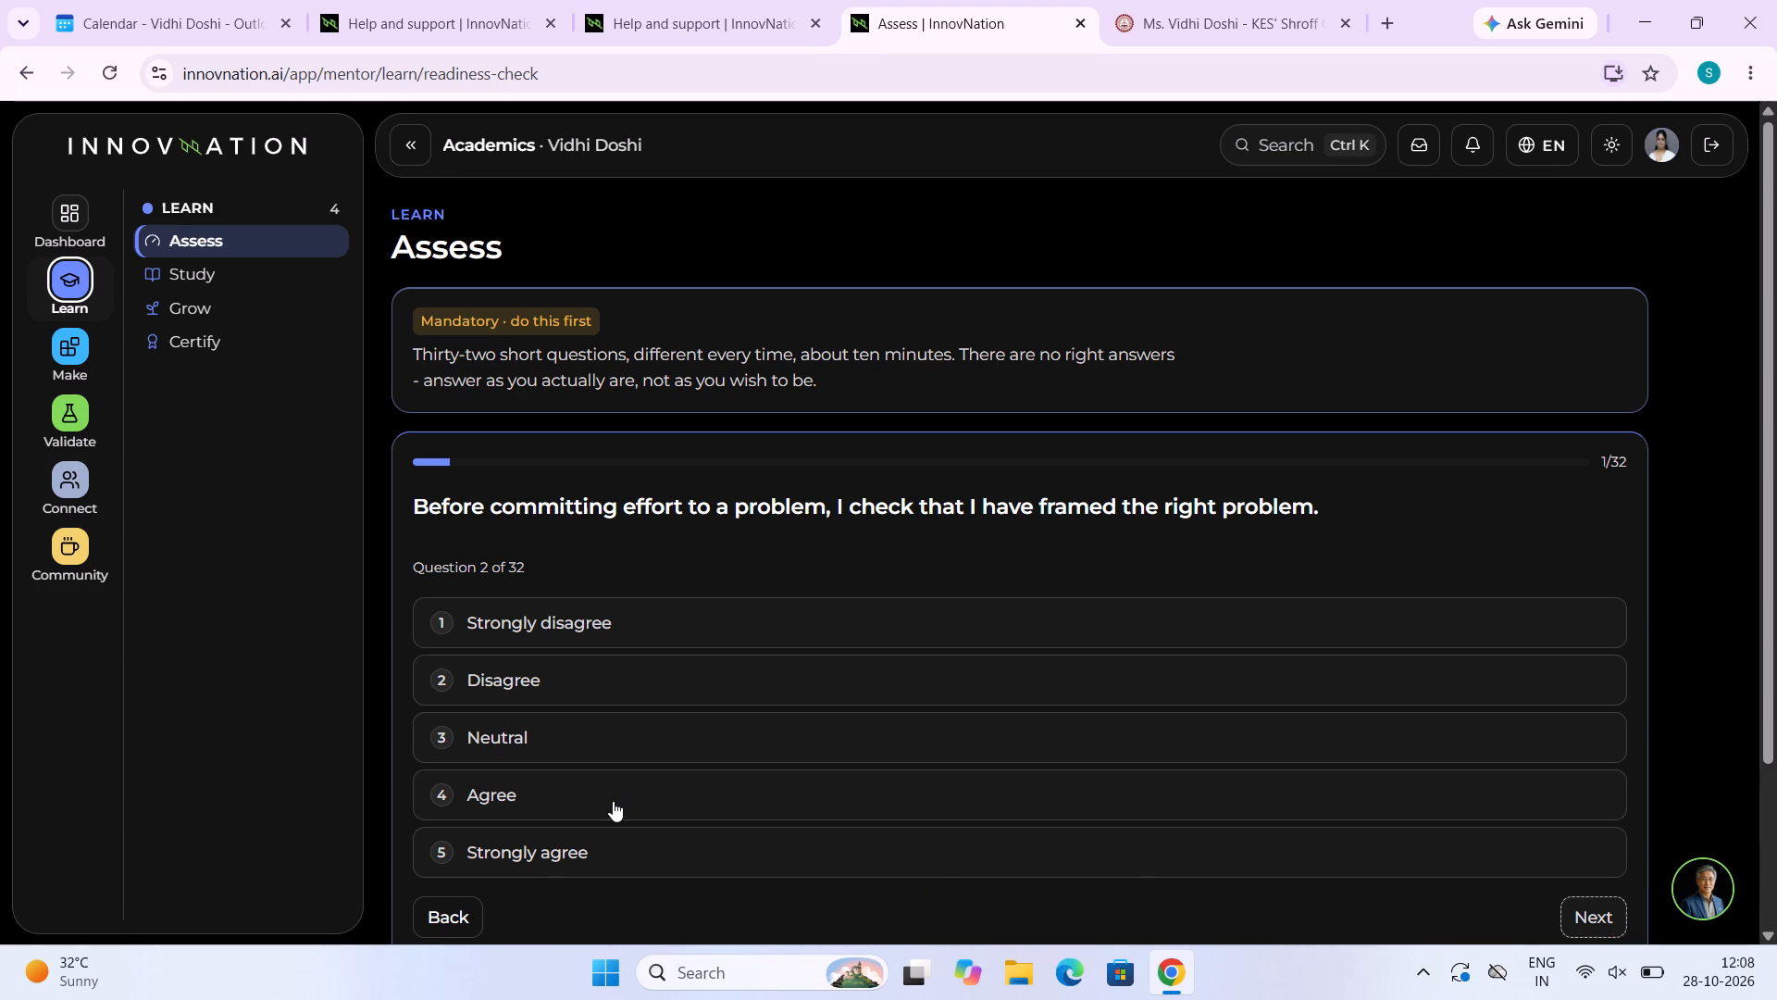
left_click(599, 848)
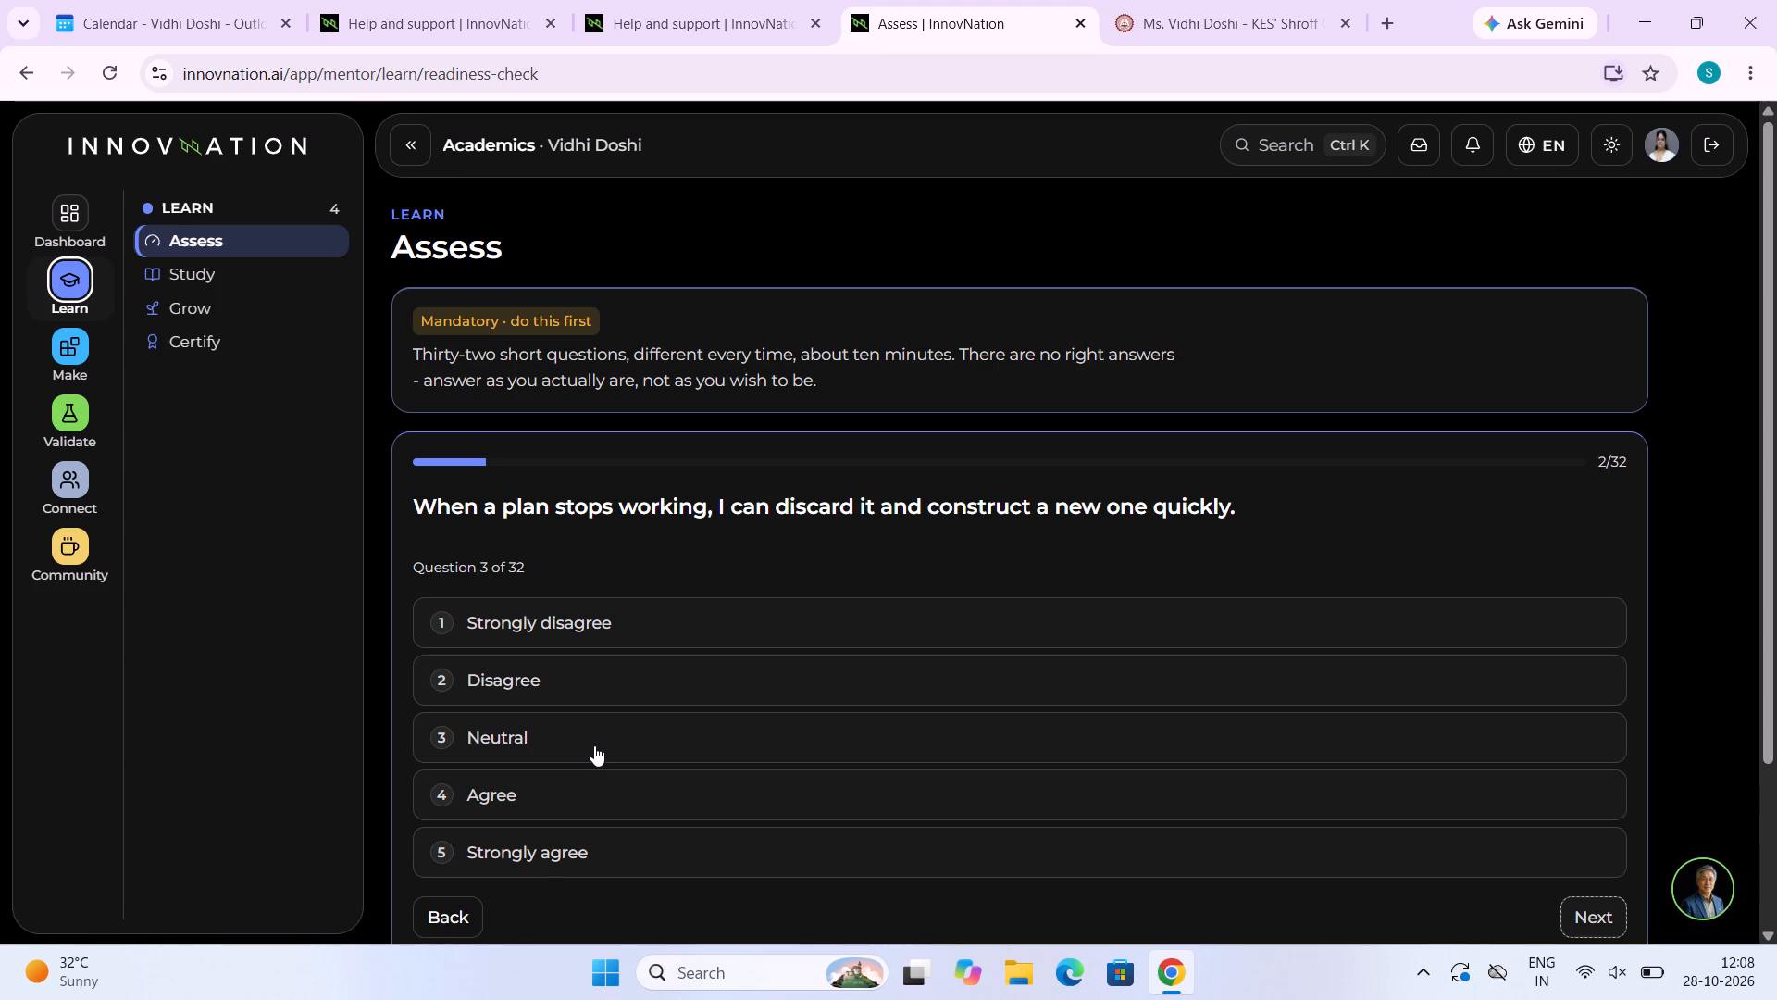
left_click(595, 677)
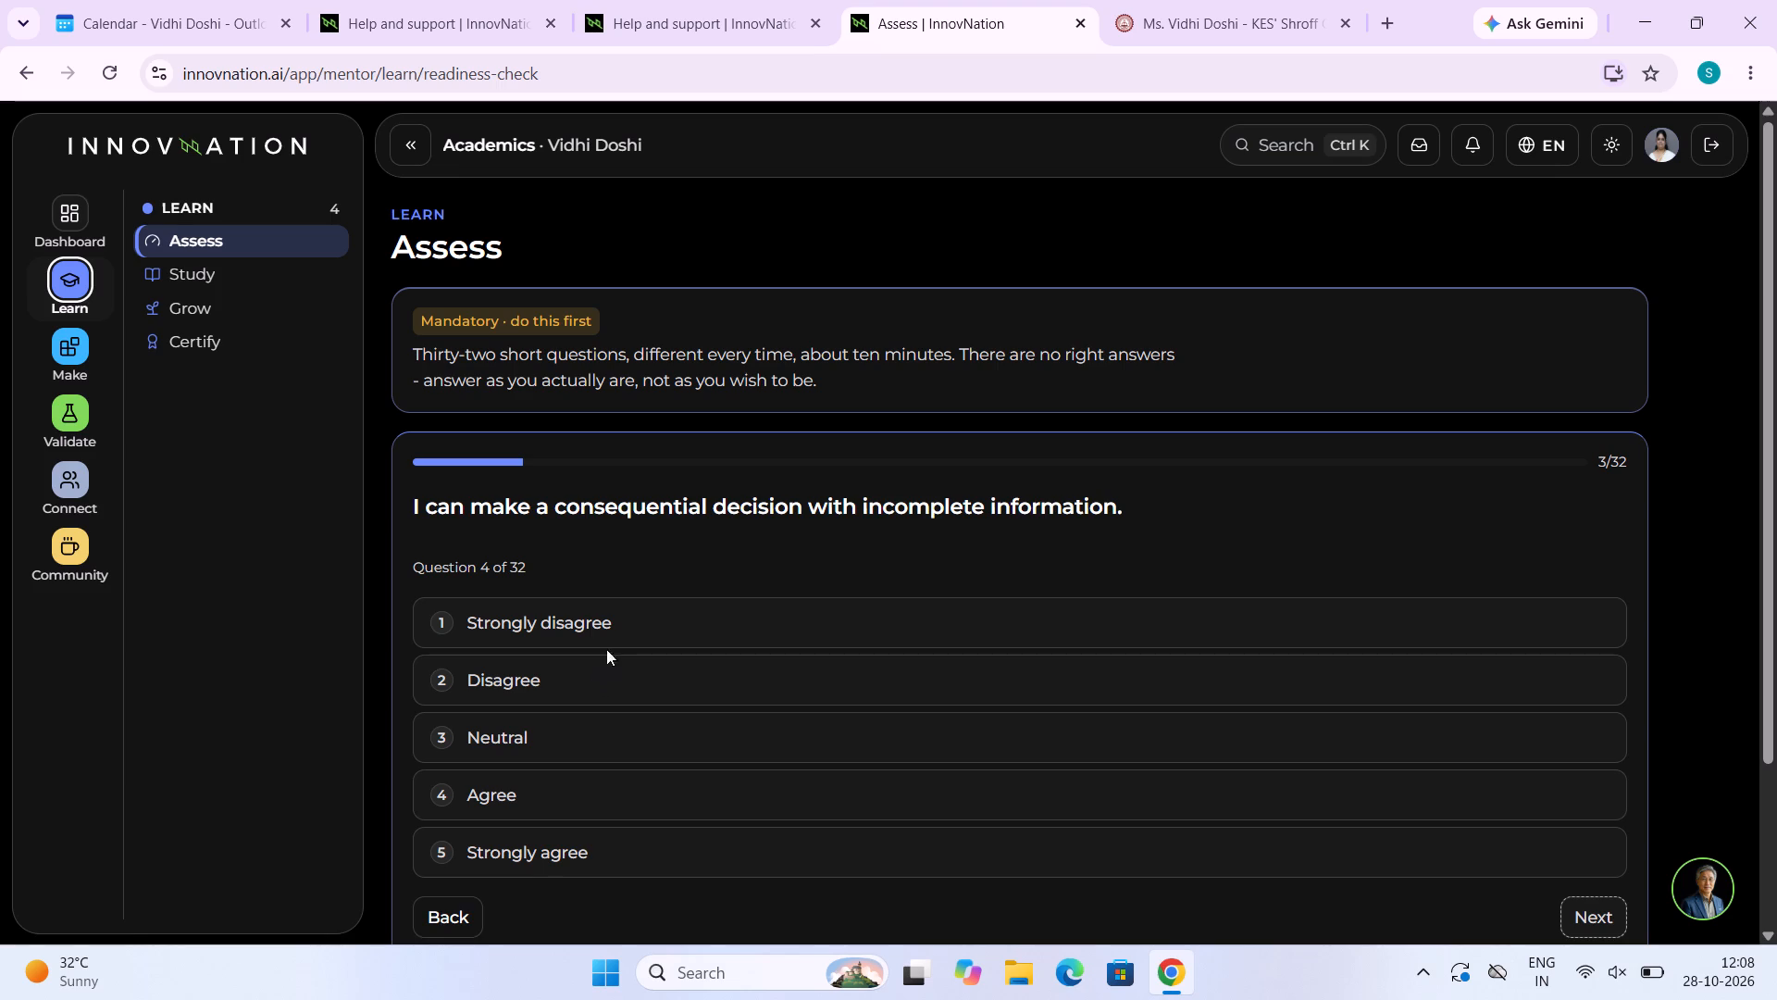
left_click(610, 622)
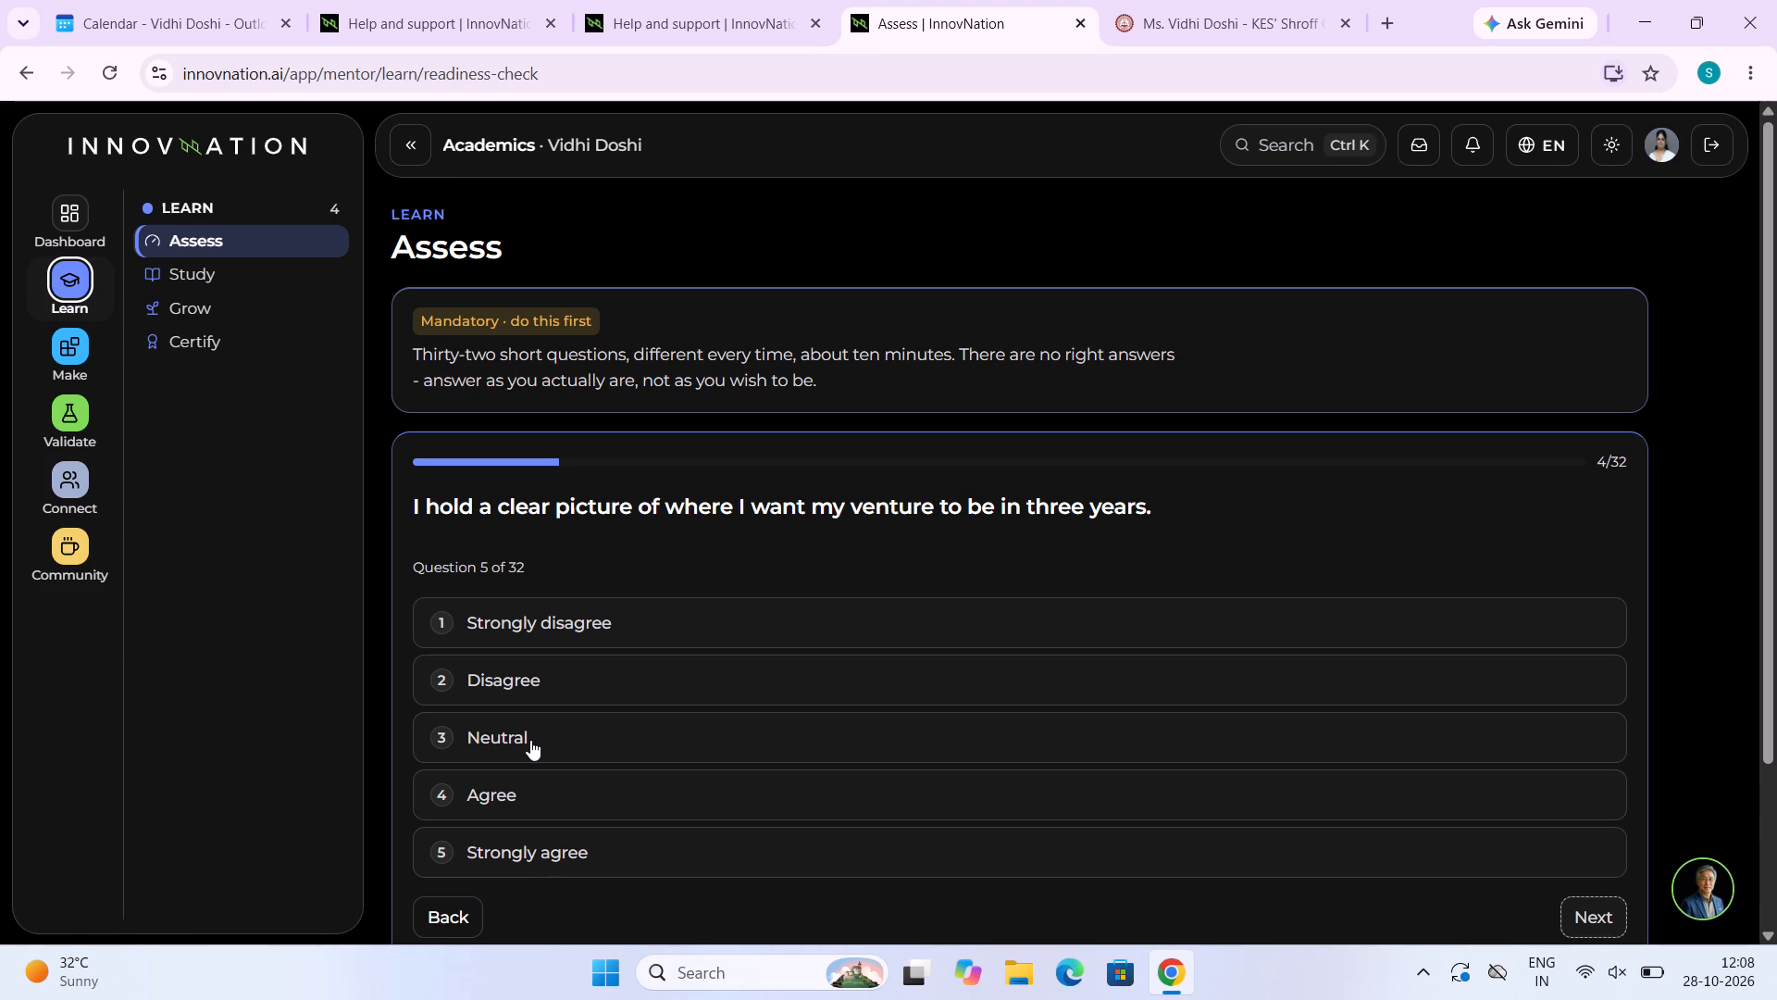
left_click(530, 740)
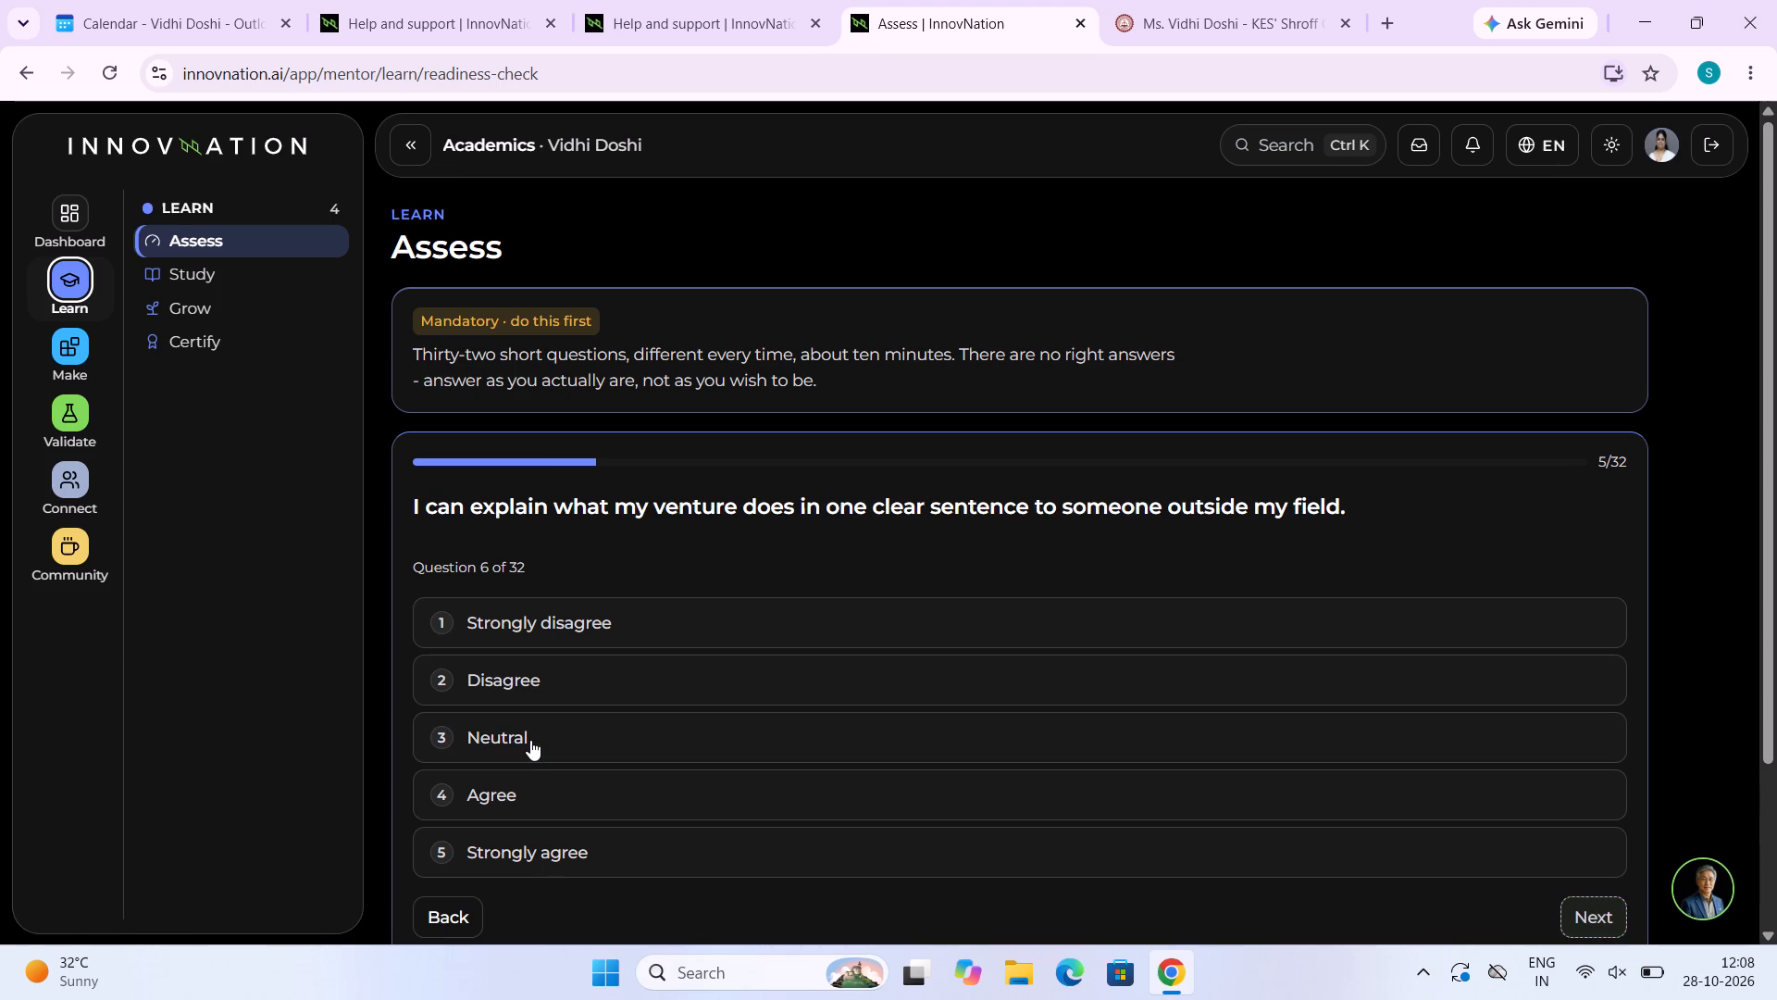
Answer assessment questions 6 to 10 with Agree, Agree, Strongly agree, Disagree and Agree, in that order.
left_click(495, 789)
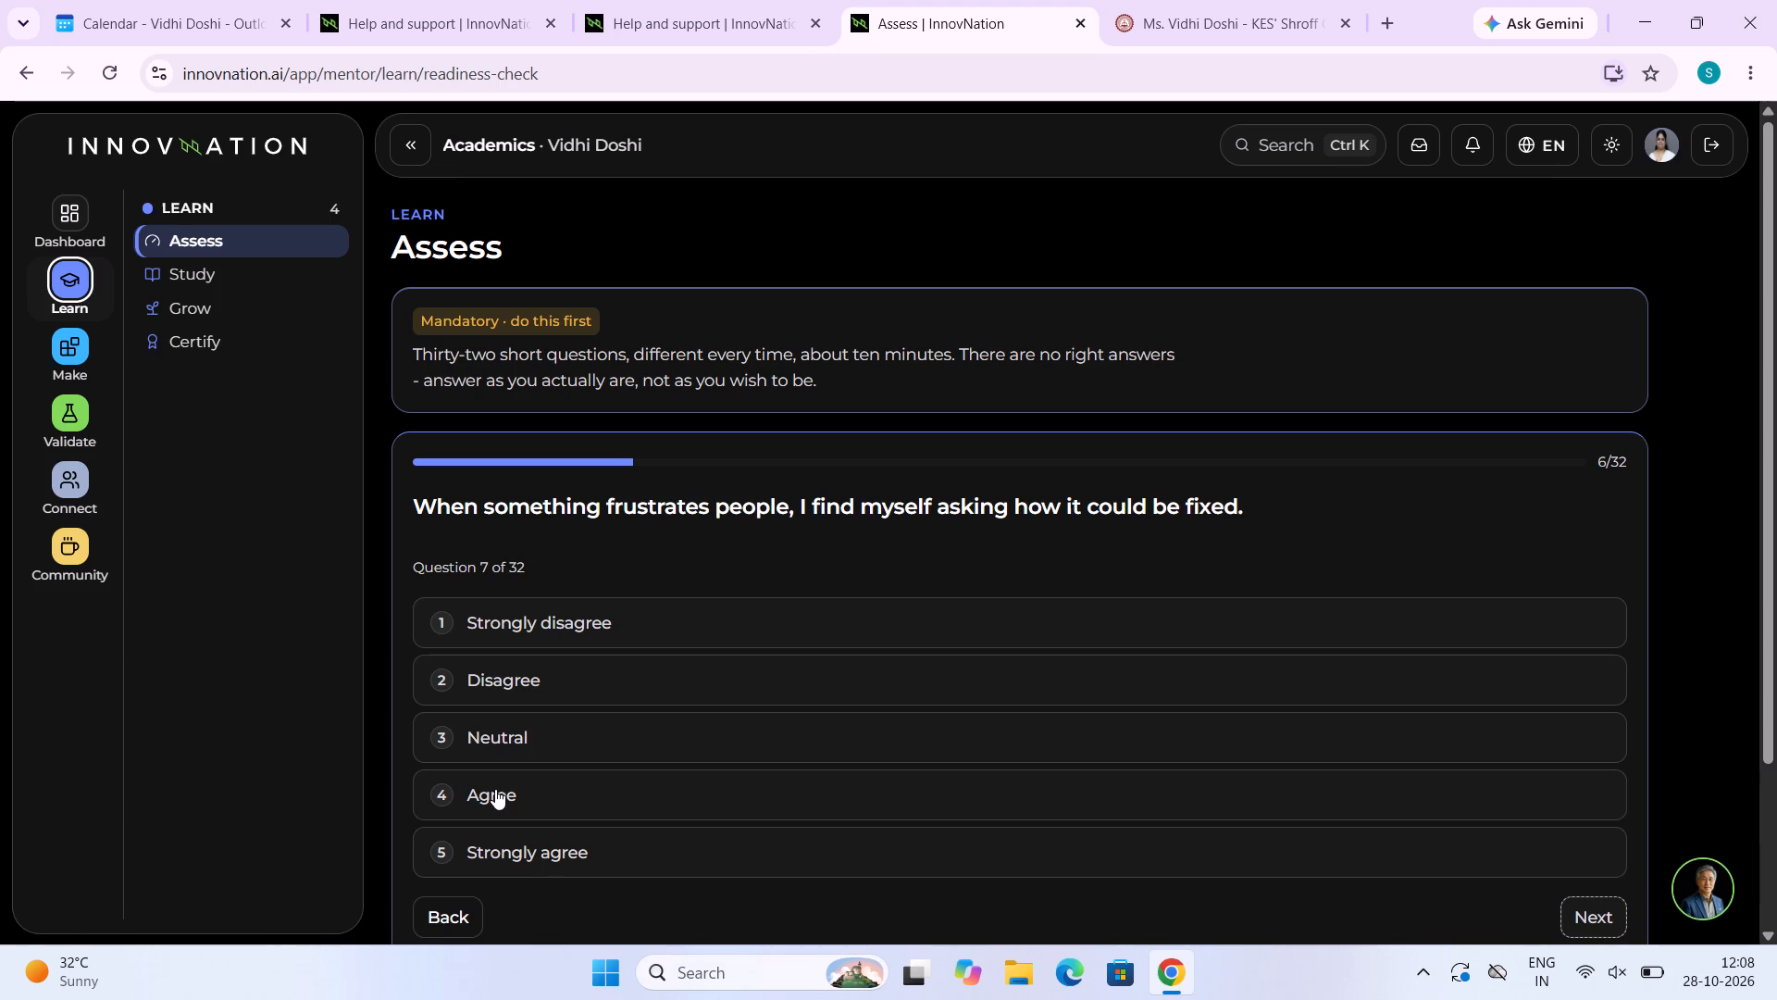
left_click(495, 789)
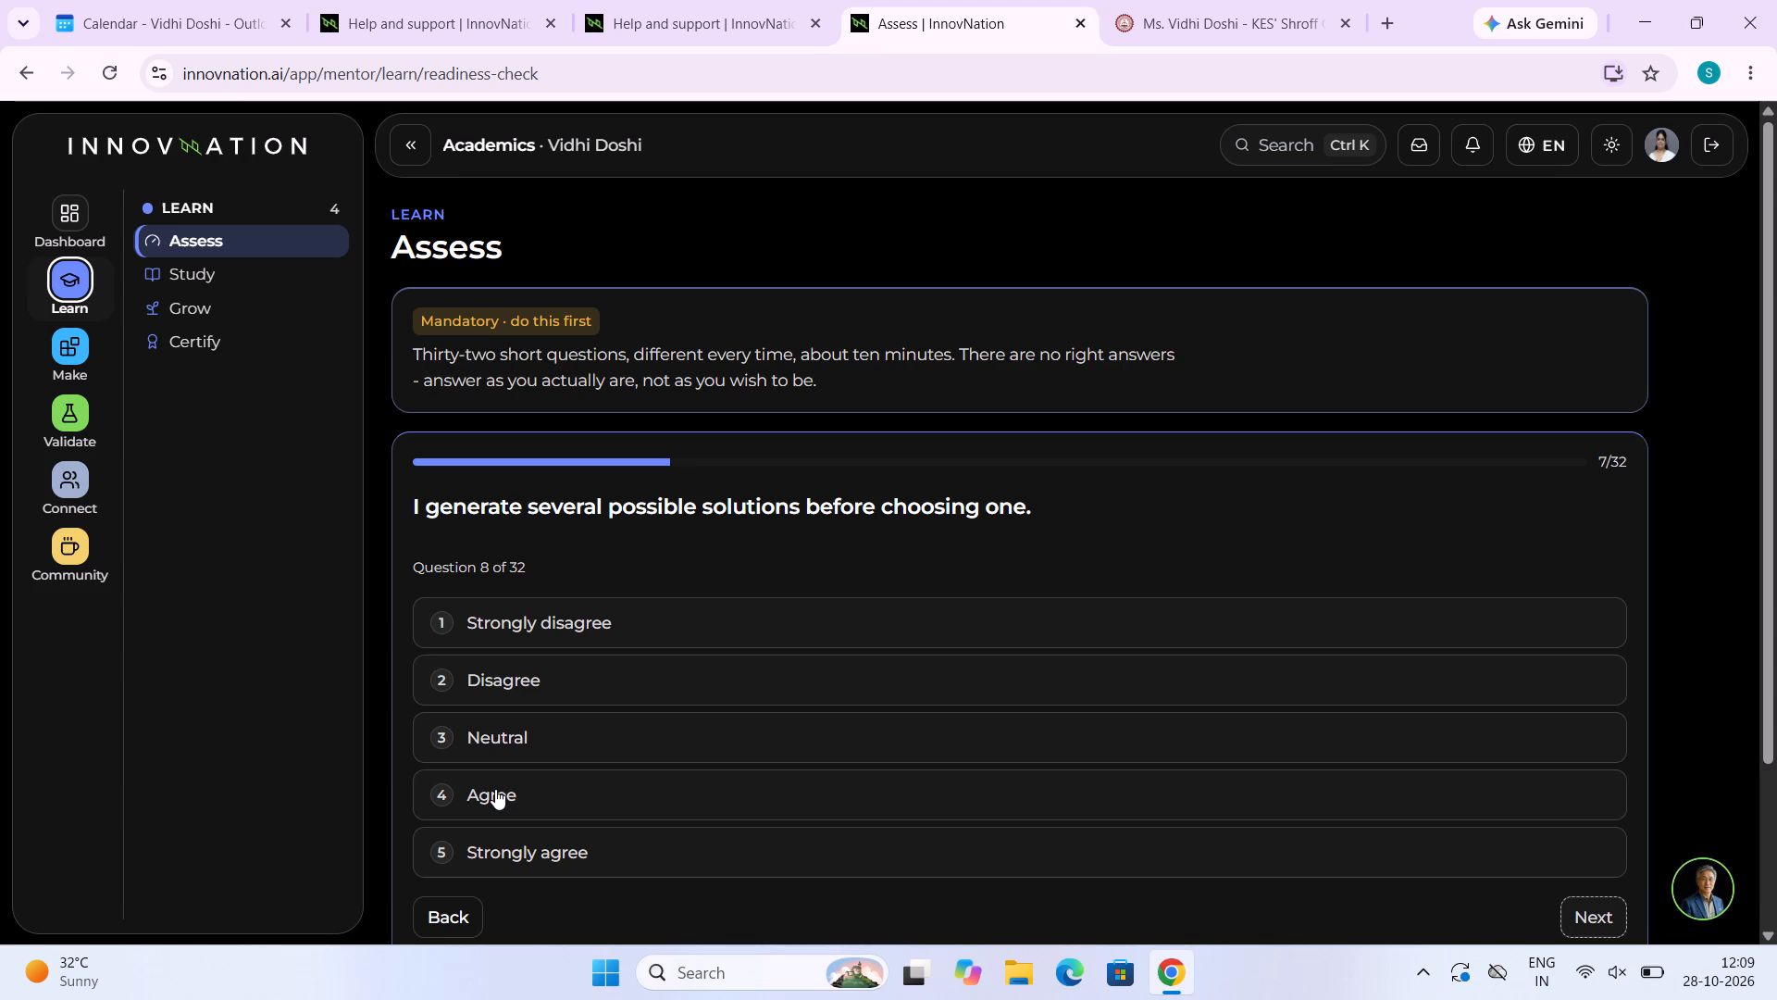
left_click(501, 843)
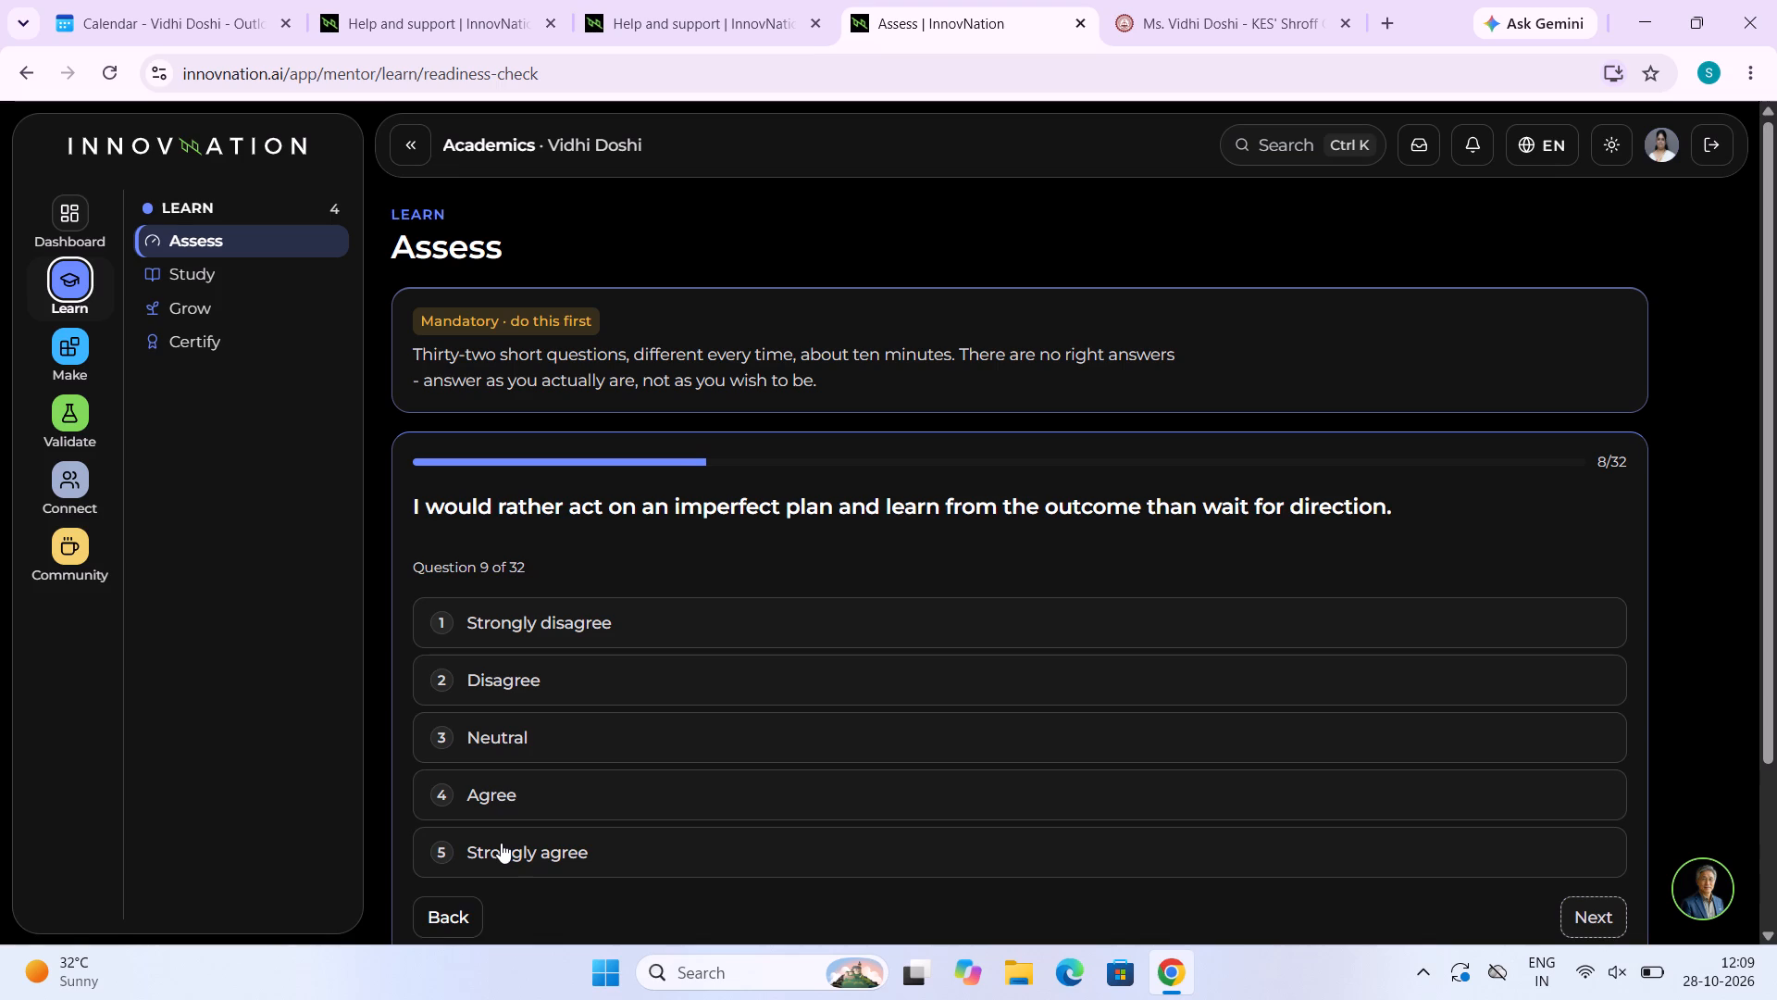
left_click(570, 689)
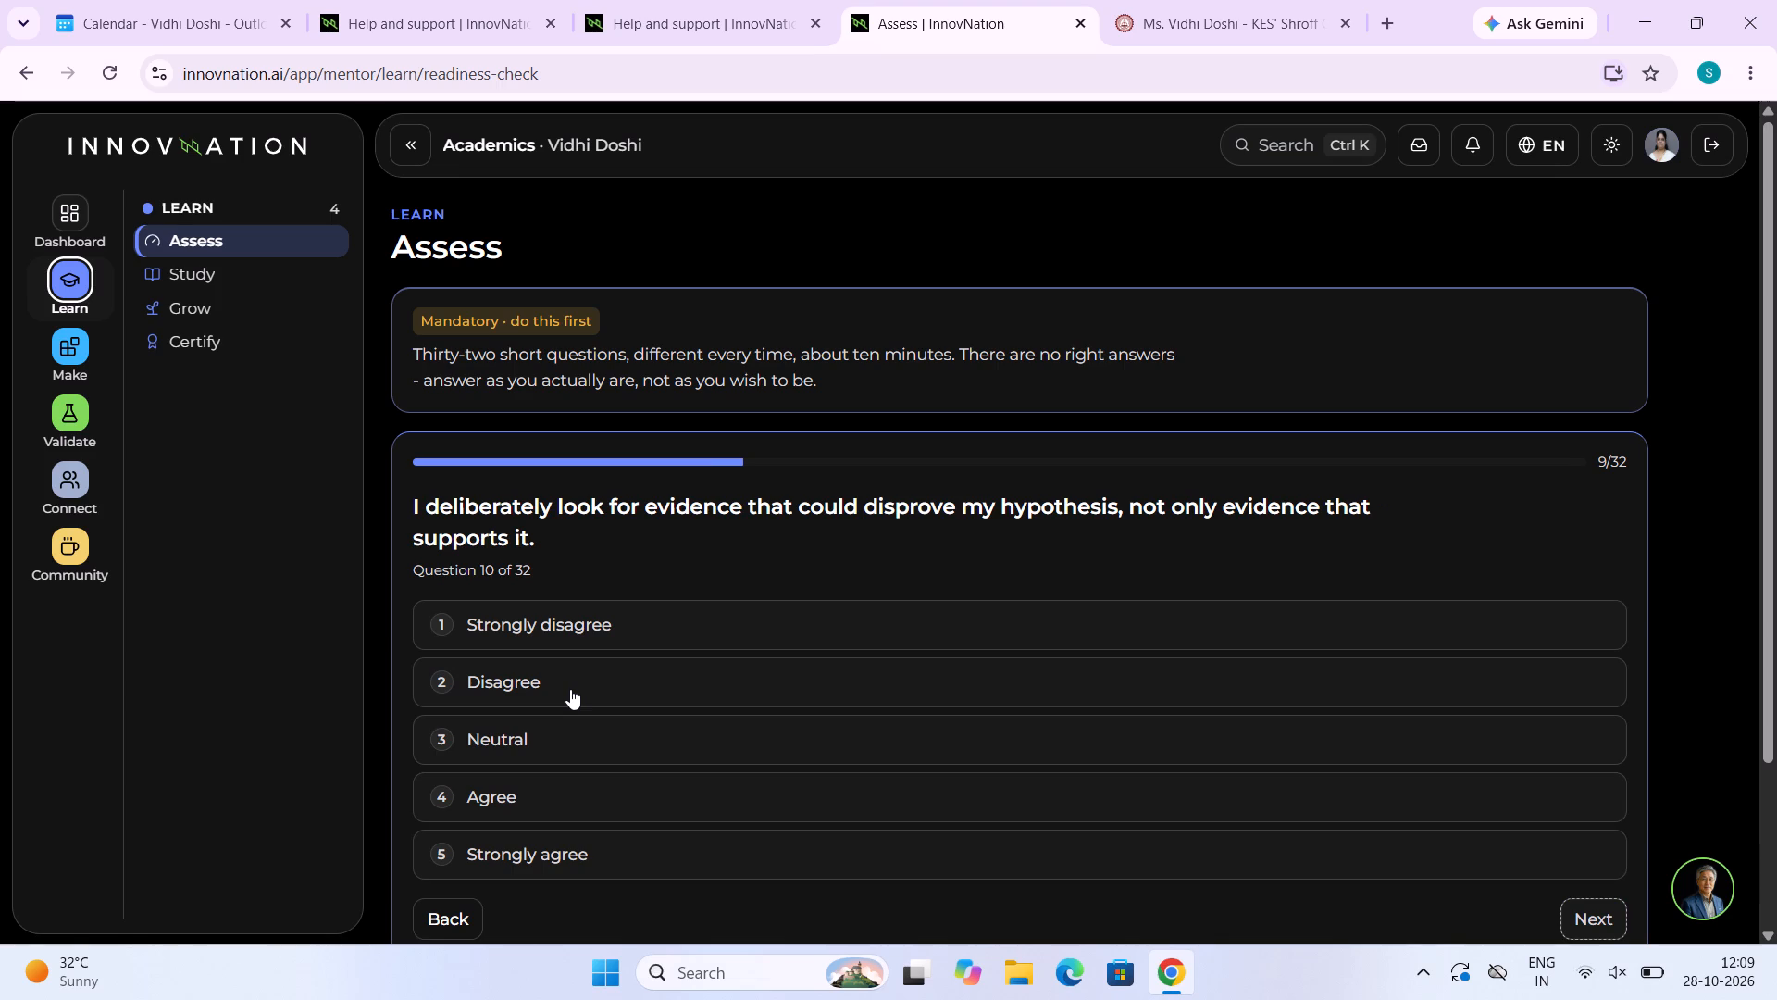
left_click(548, 794)
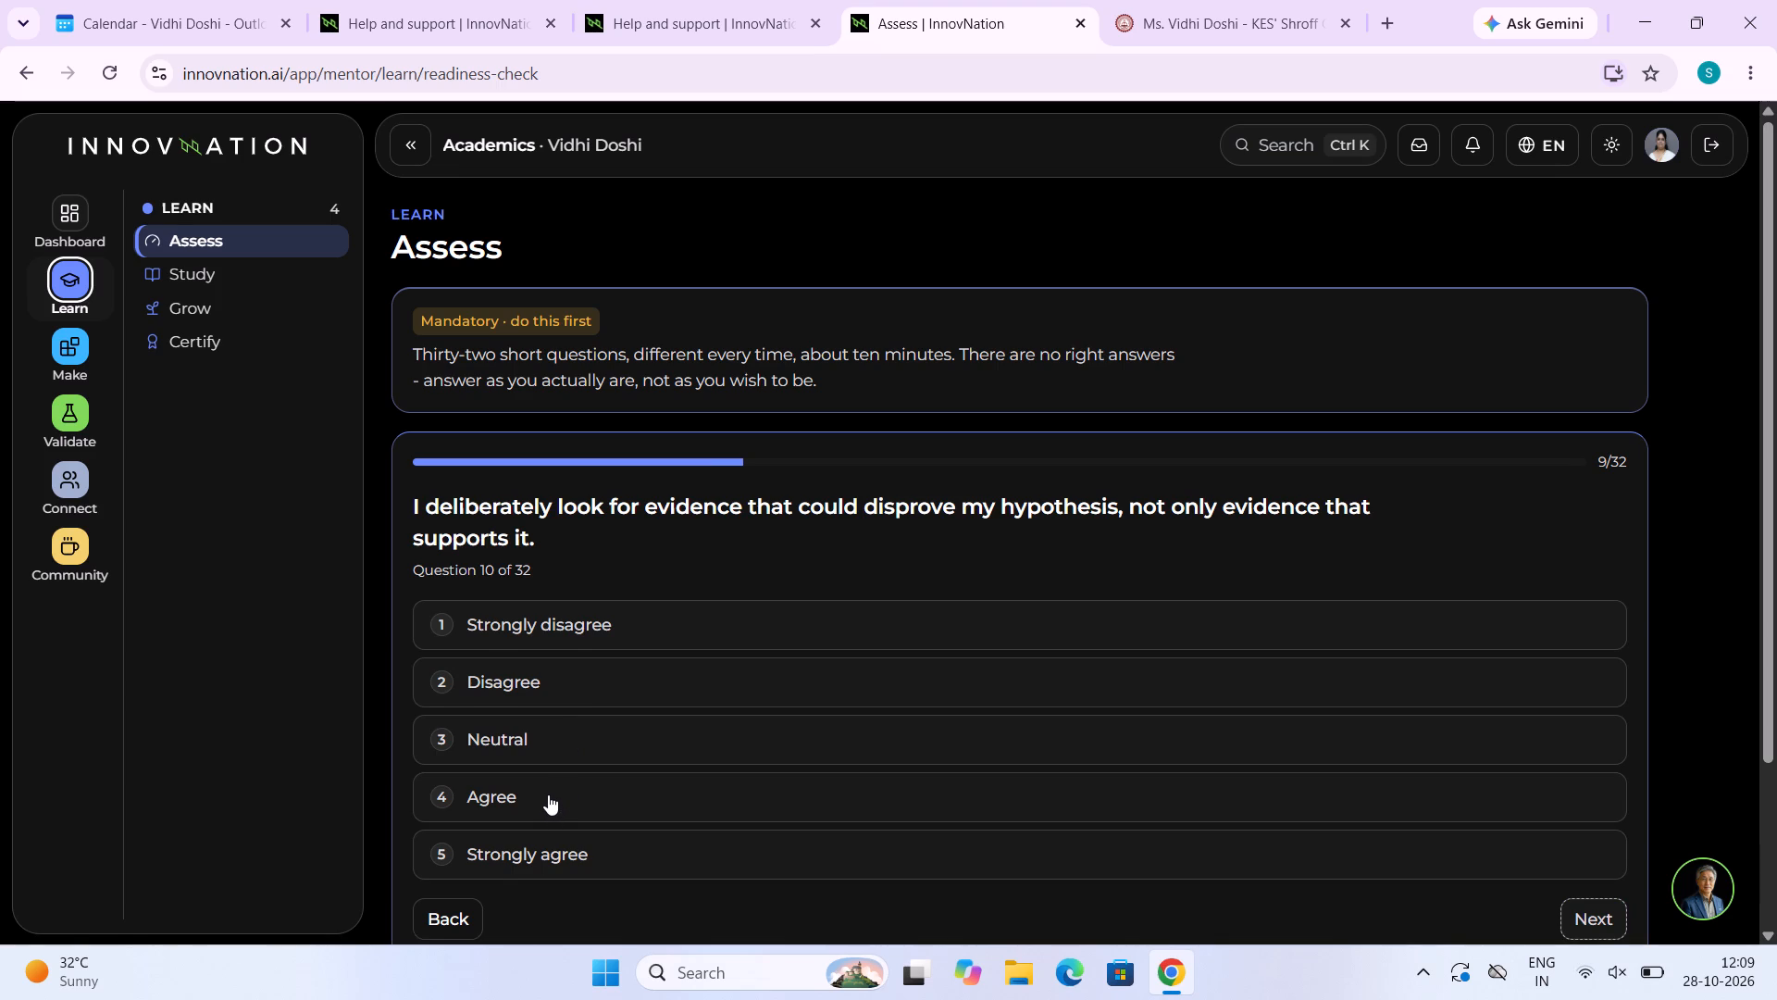
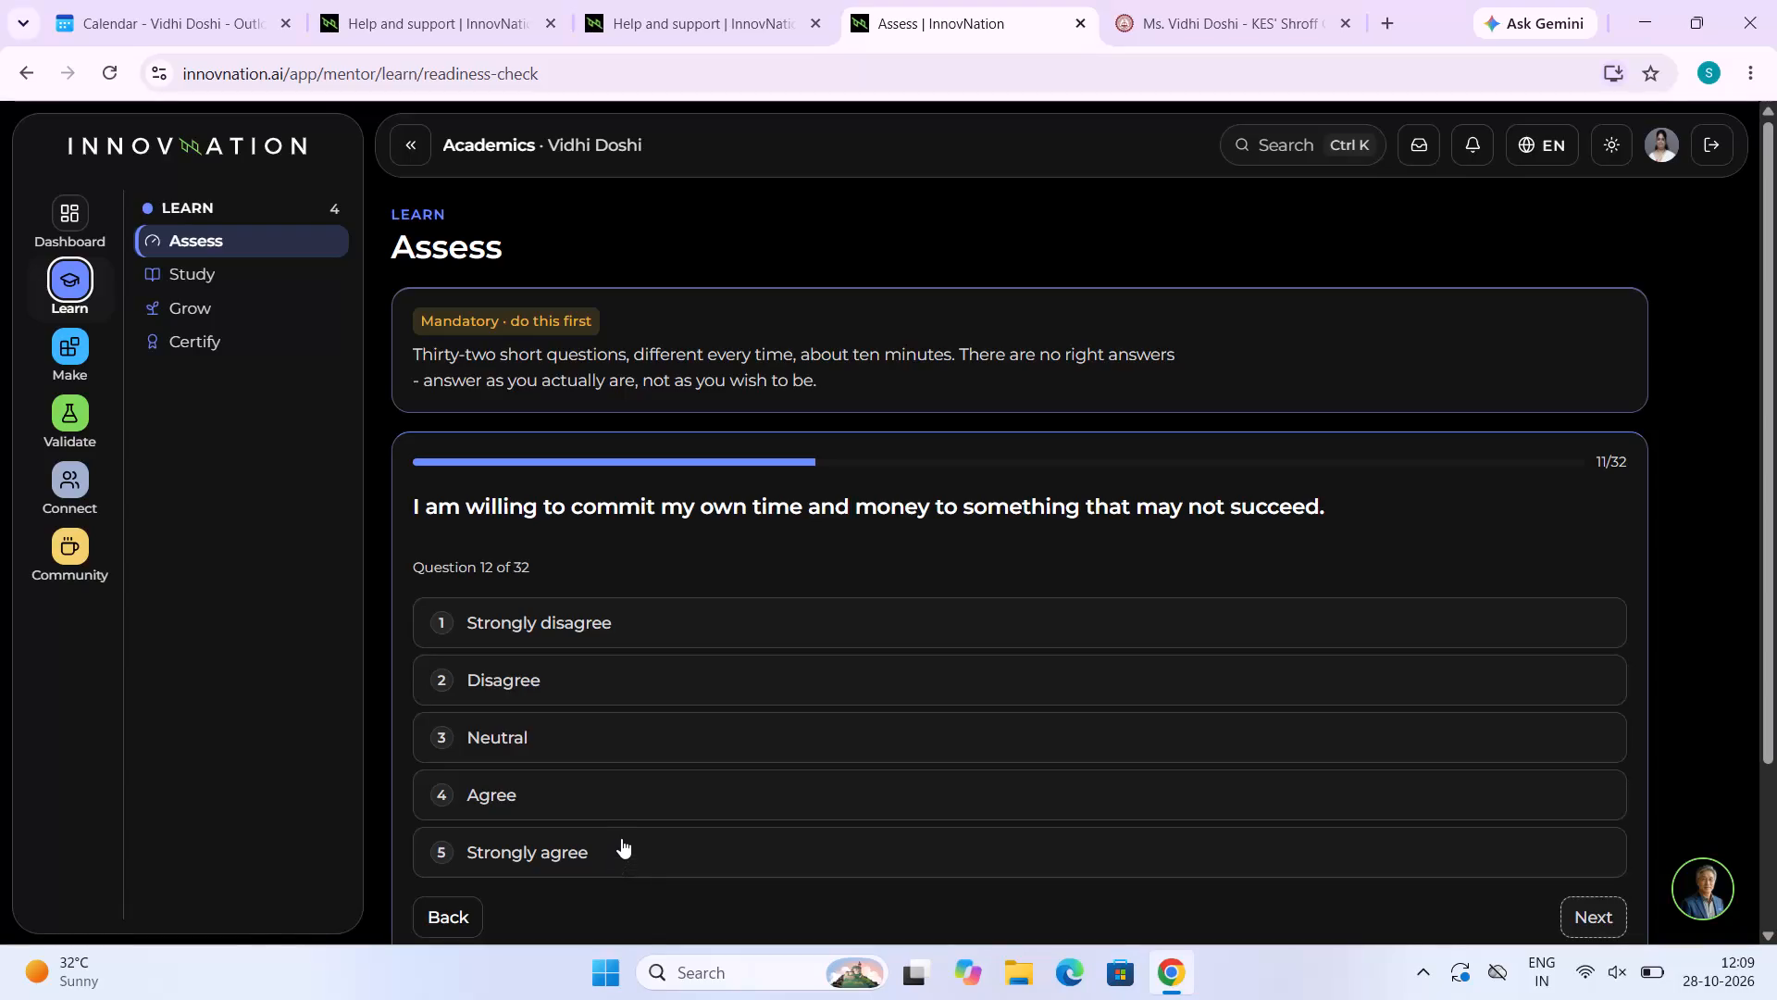
Answer assessment questions 12 to 17 with Agree, Strongly agree, Strongly agree, Agree, Agree and Agree, in that order.
left_click(628, 797)
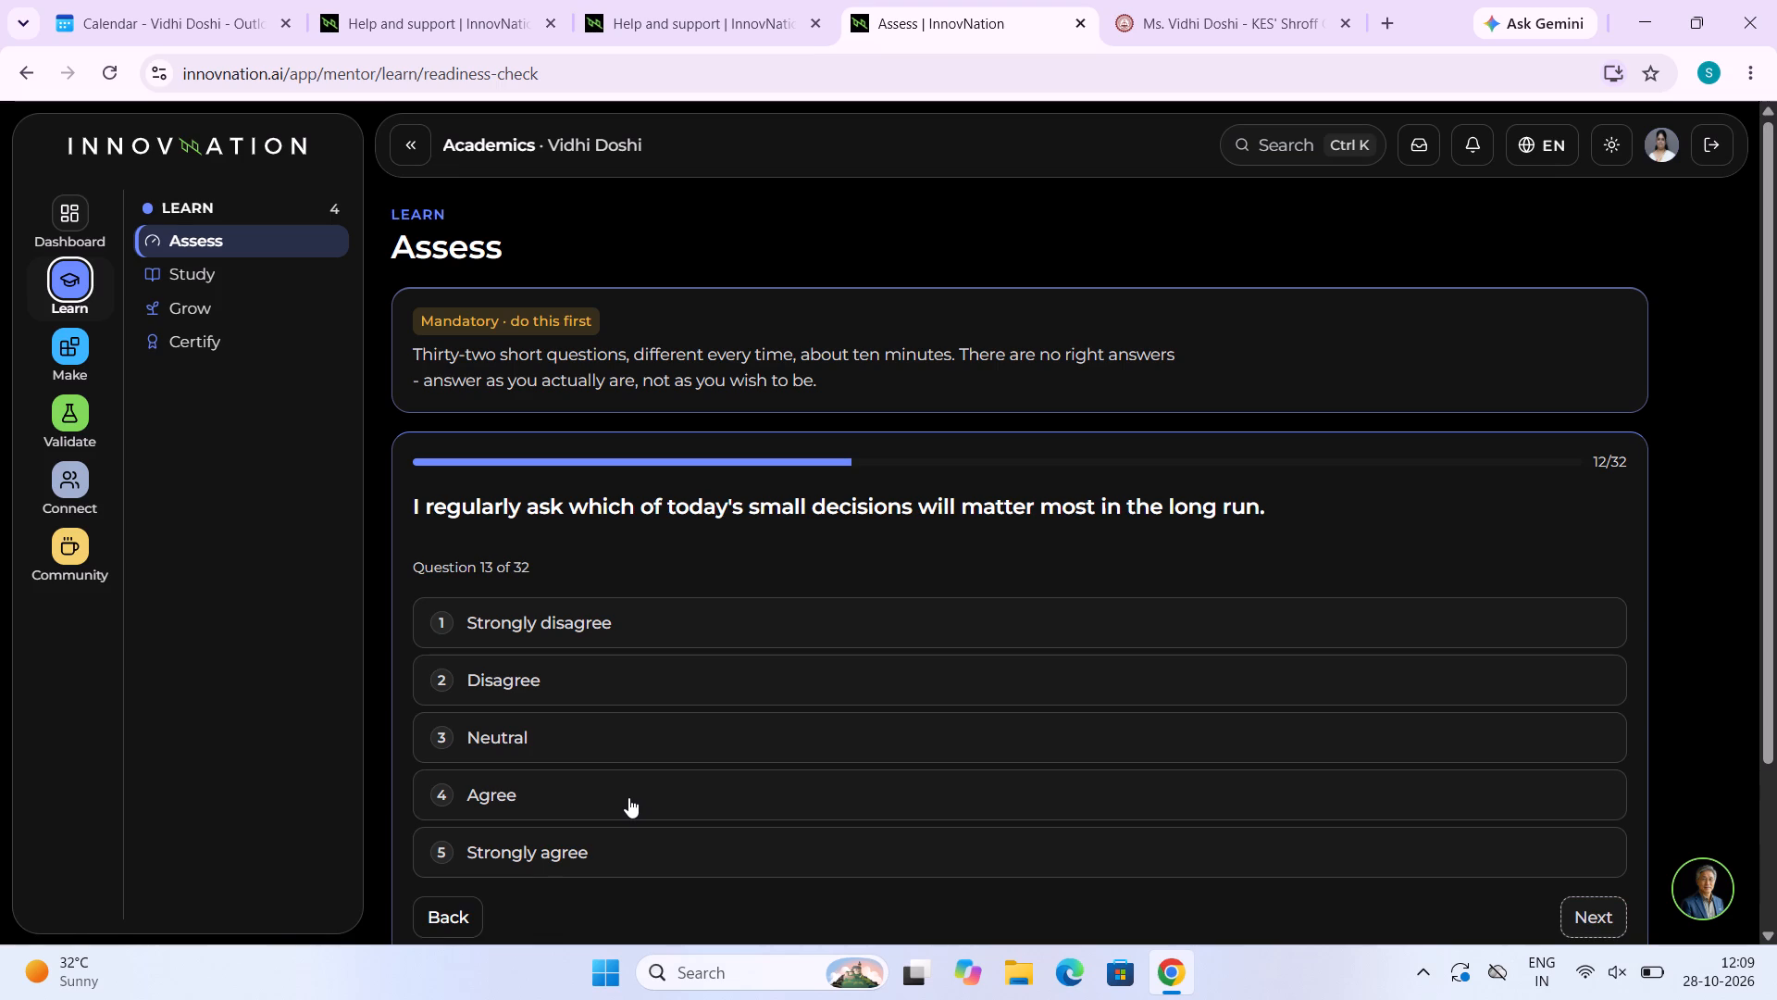
left_click(616, 856)
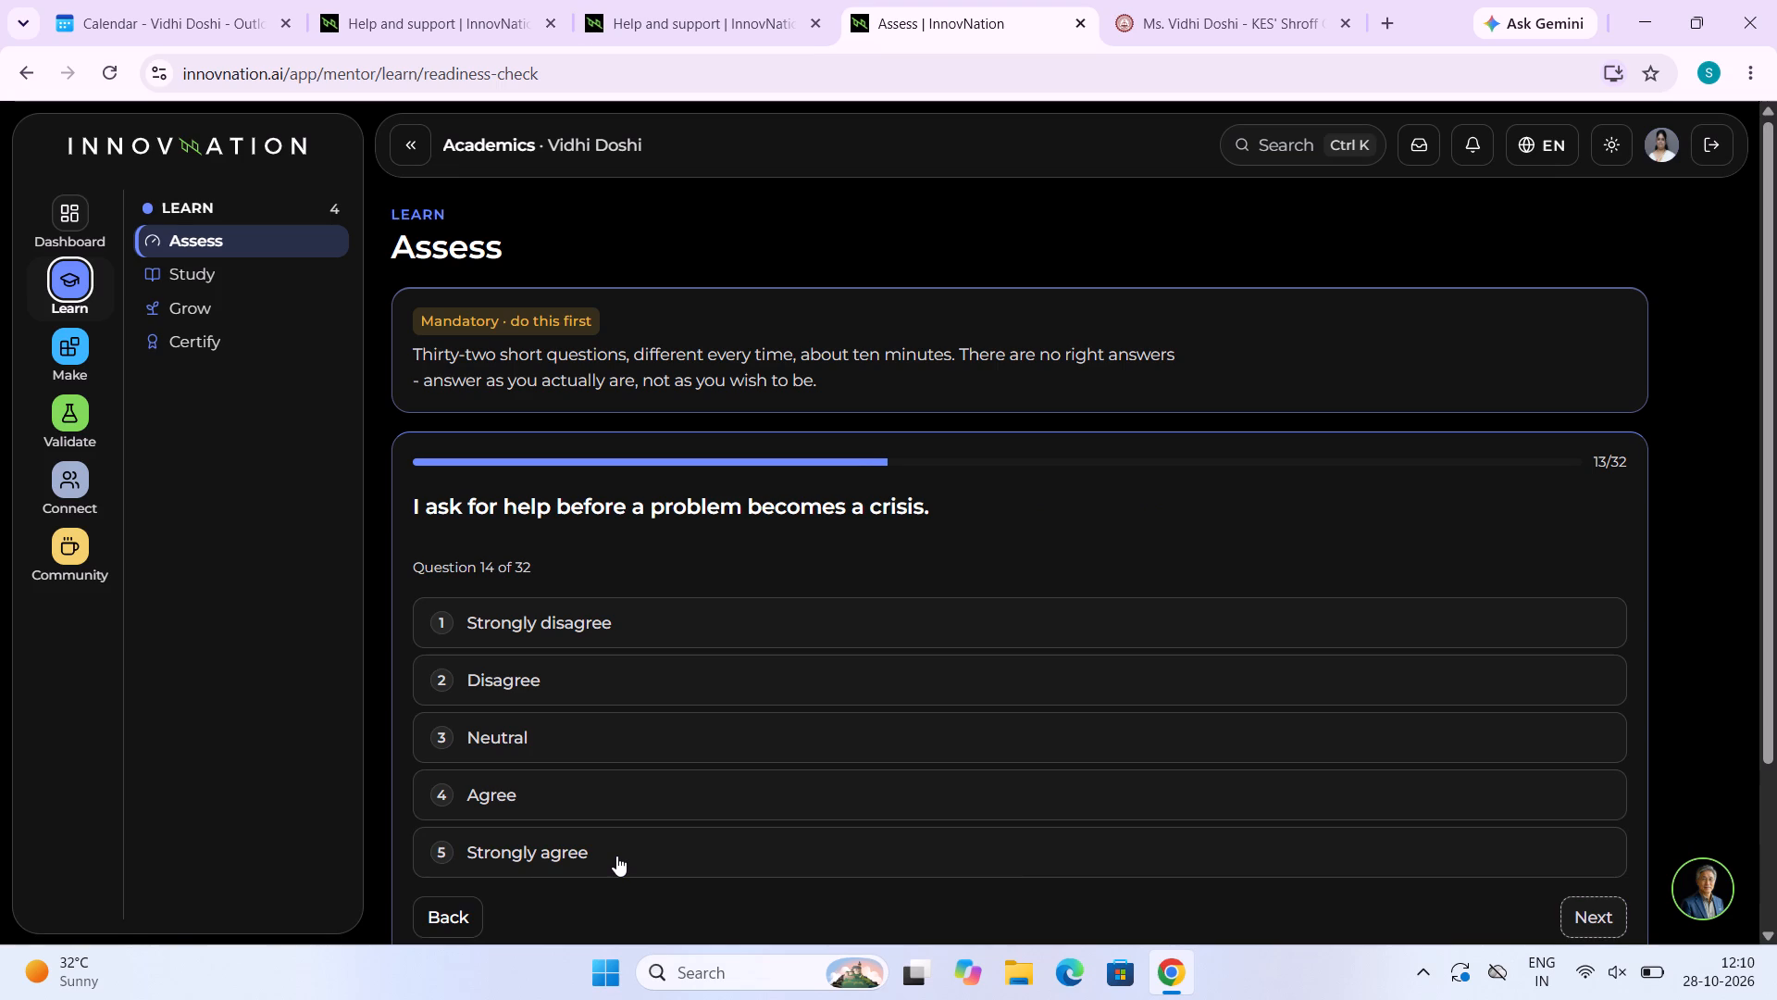
left_click(616, 856)
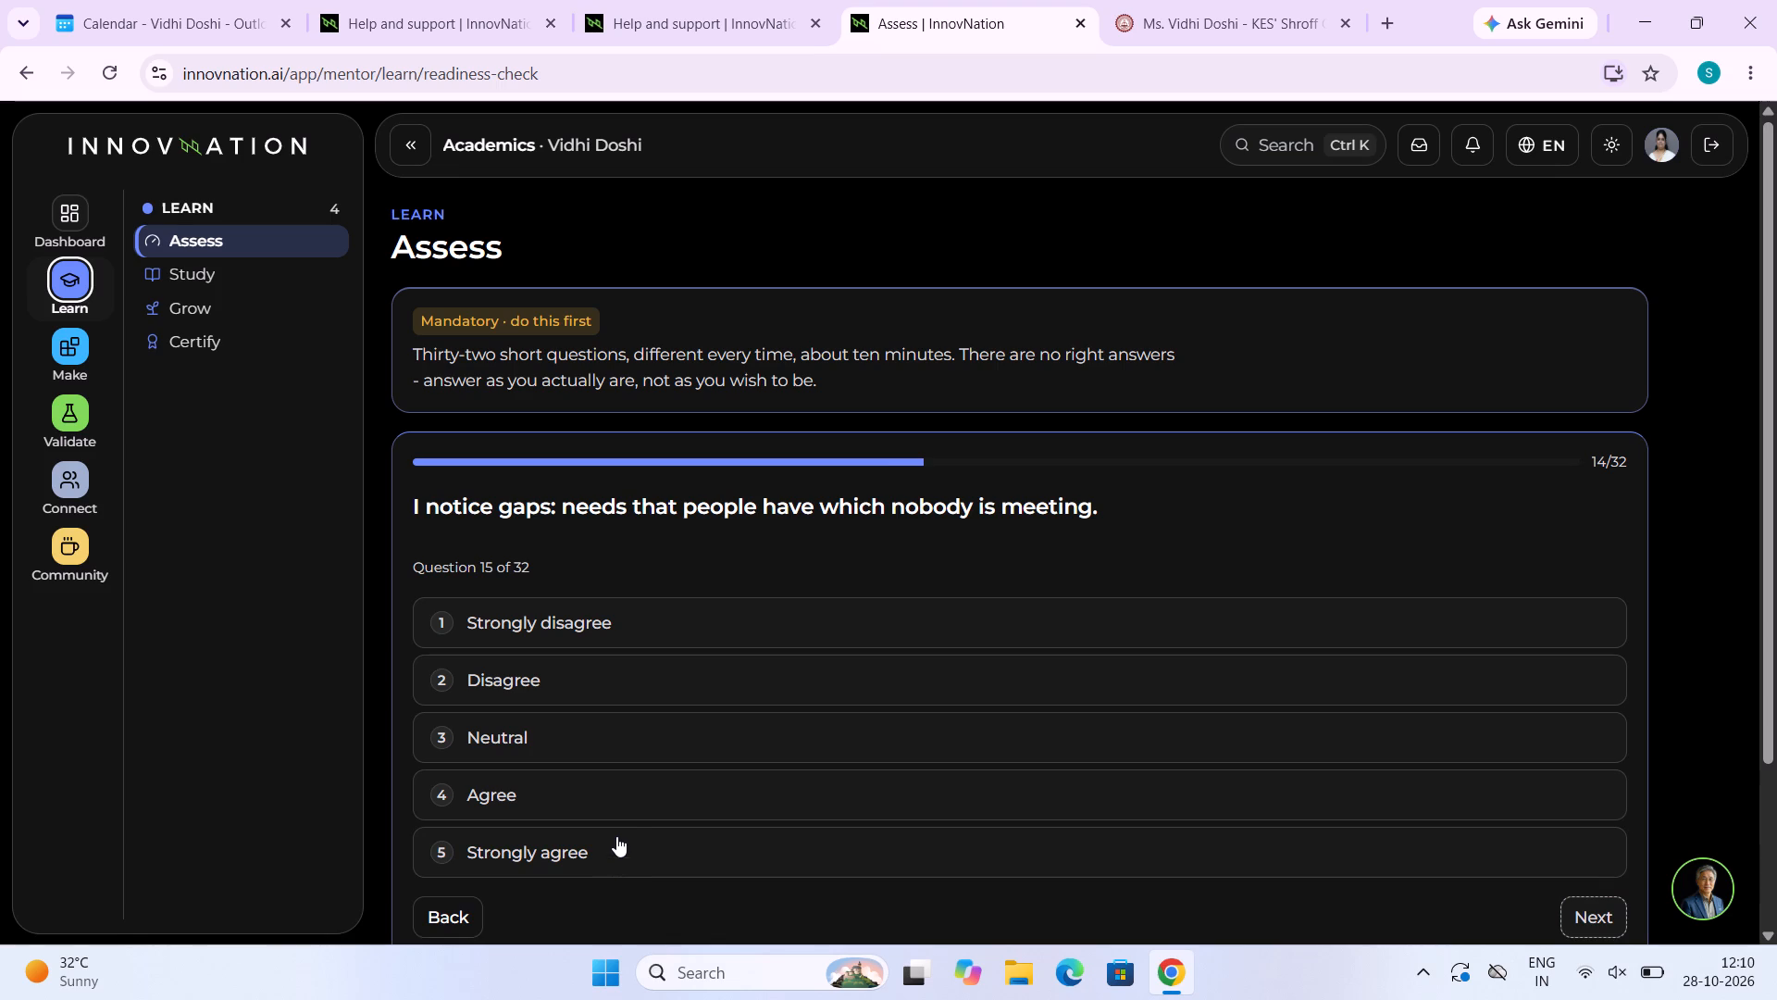
left_click(638, 794)
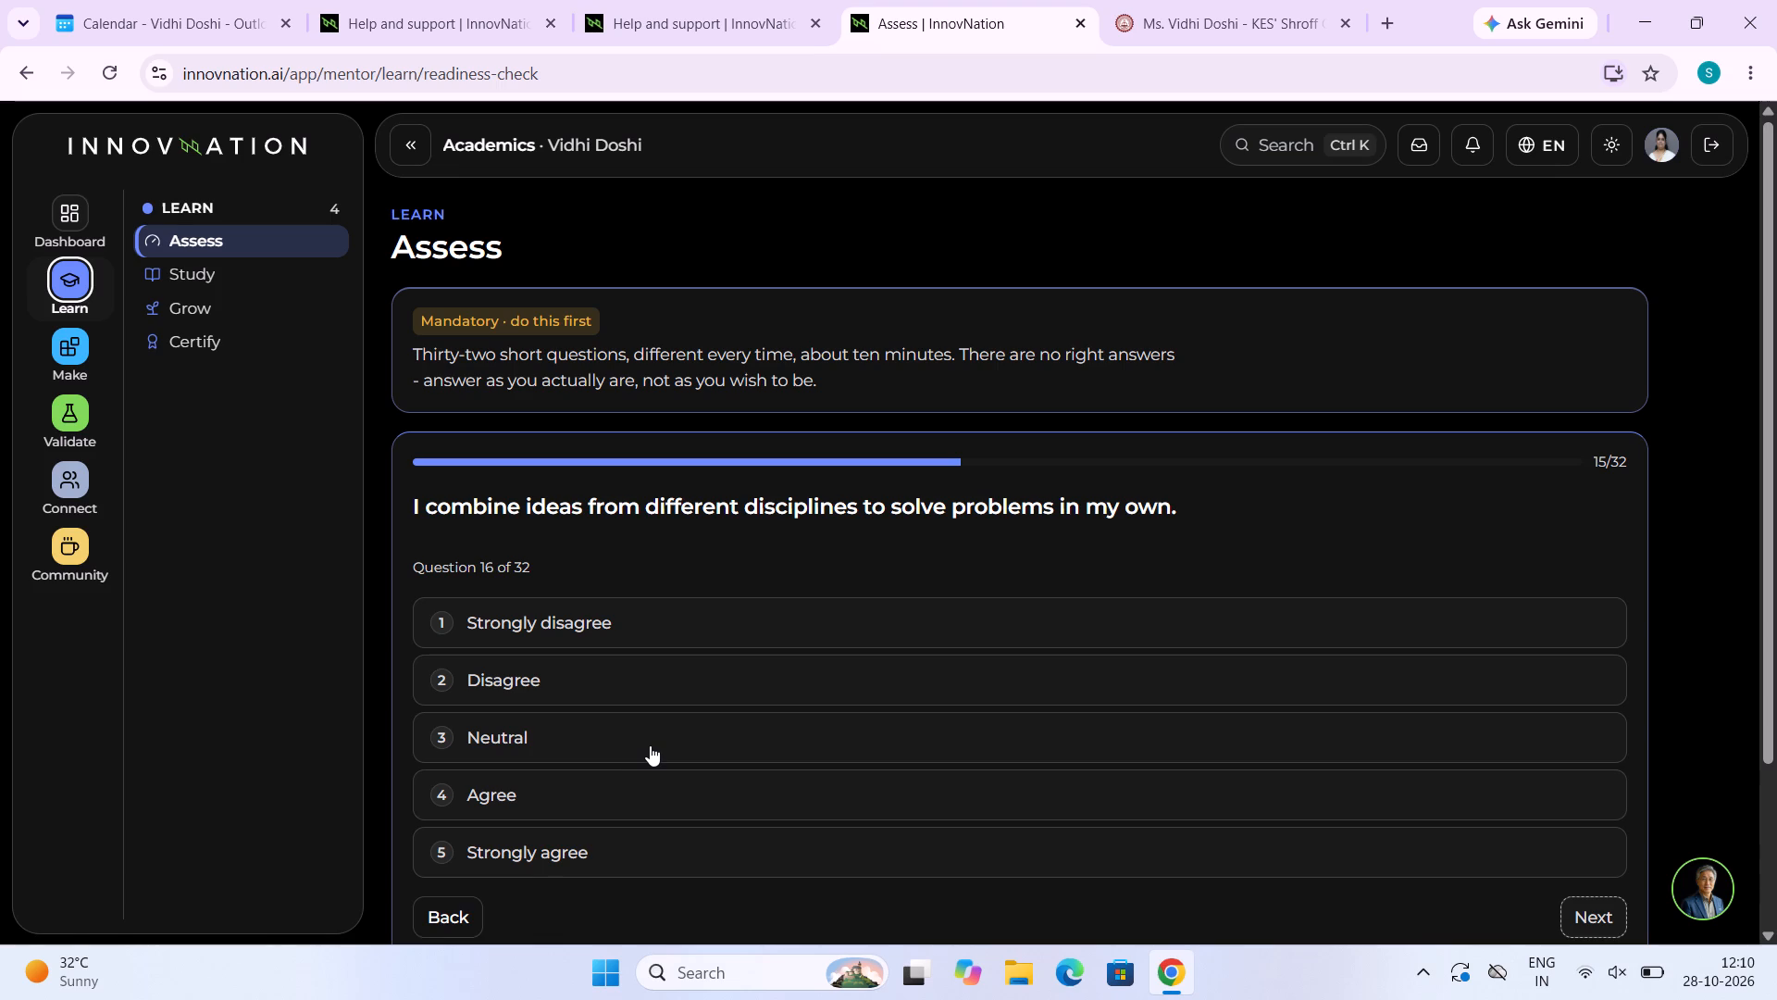
left_click(595, 796)
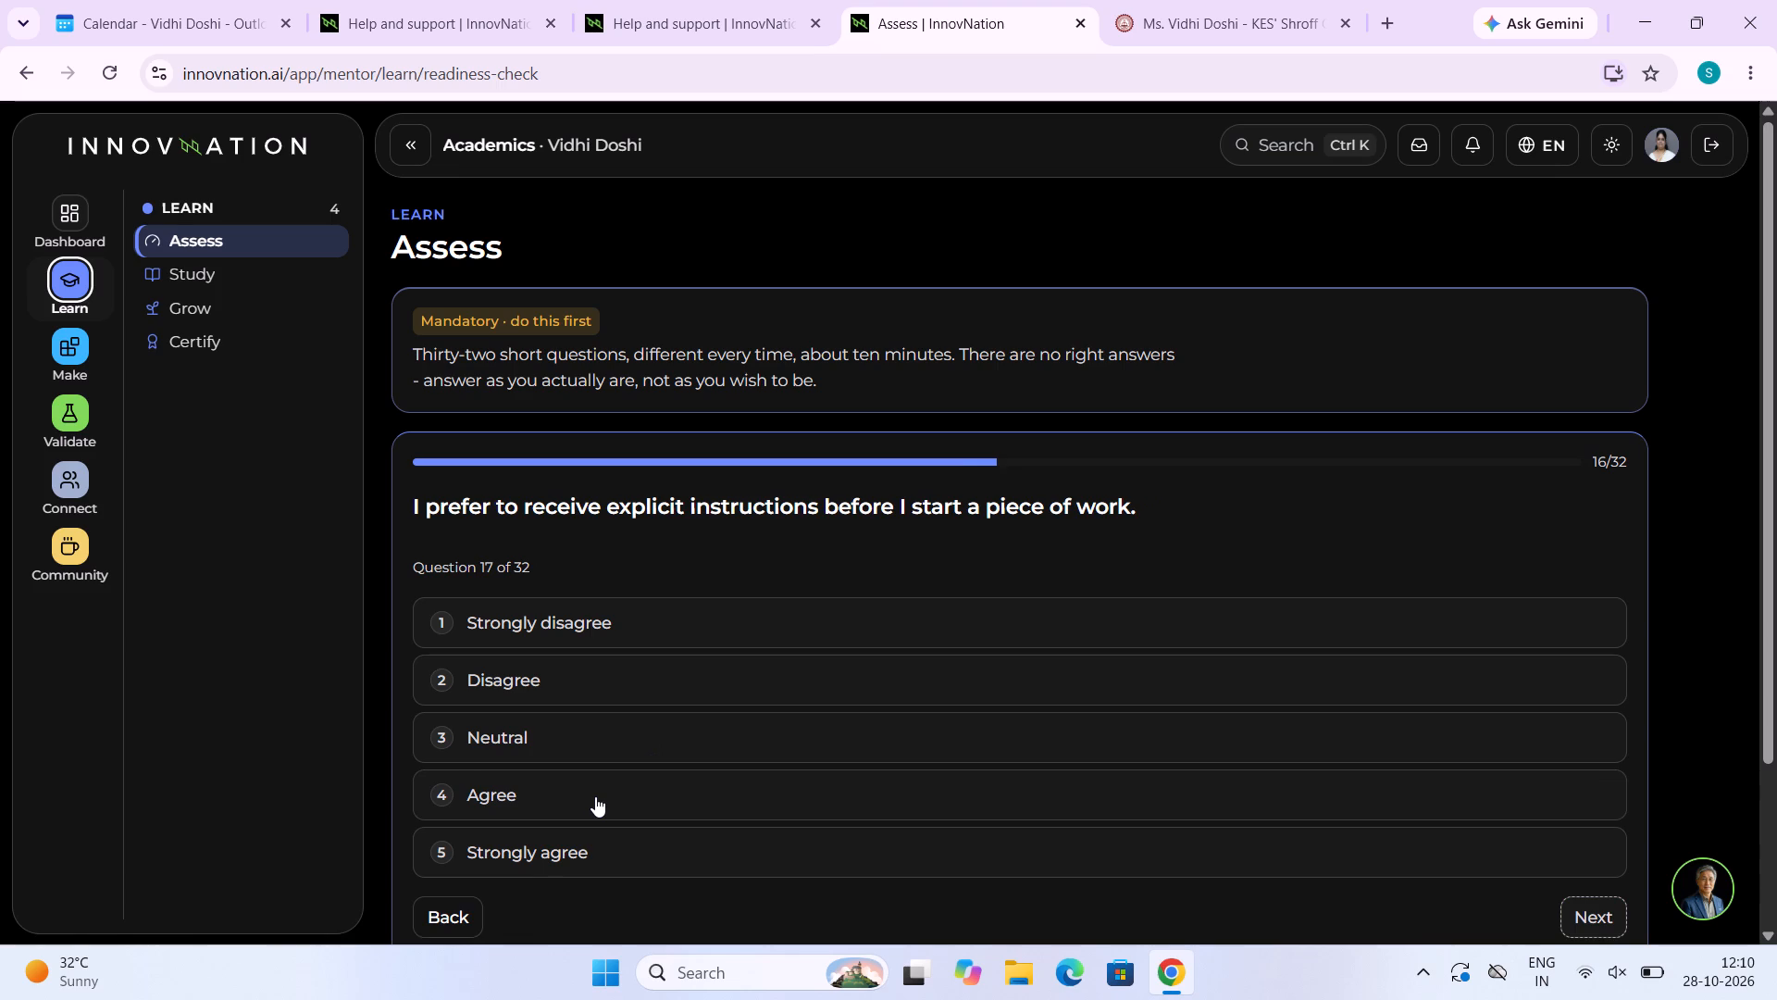
left_click(595, 796)
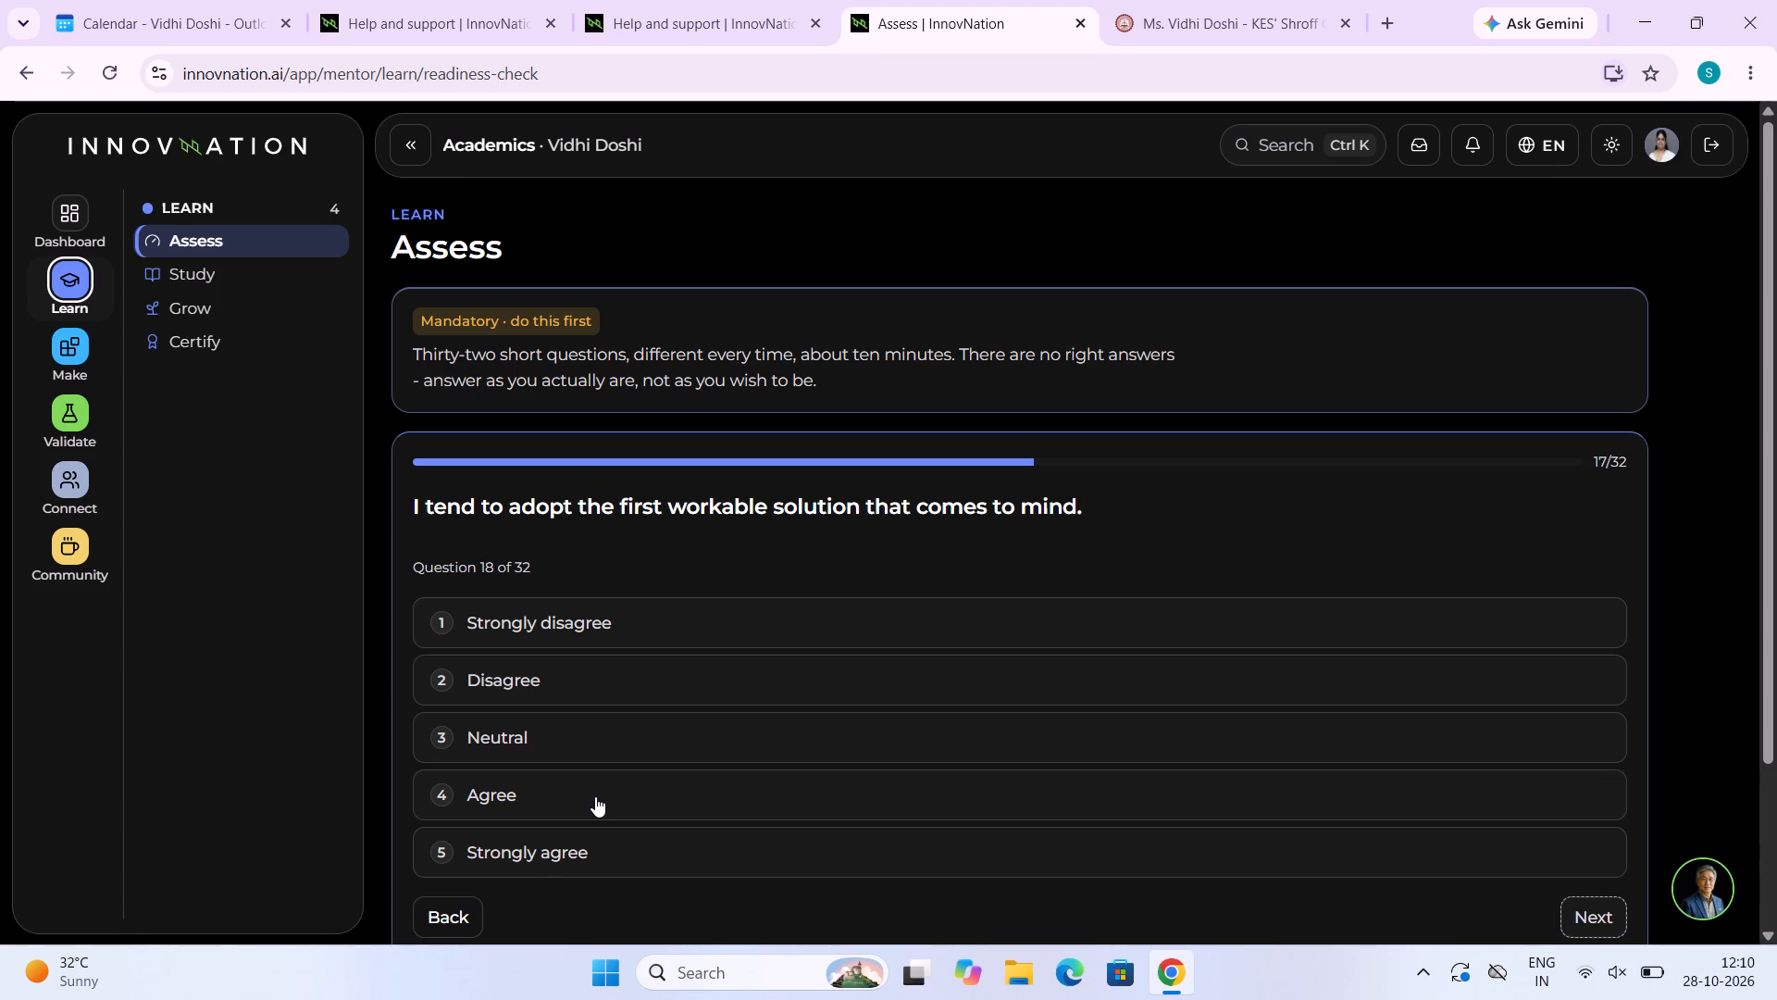
Answer assessment questions 18 to 24 with Neutral, Agree, Agree, Disagree, Strongly agree, Disagree and Disagree, in that order.
left_click(609, 740)
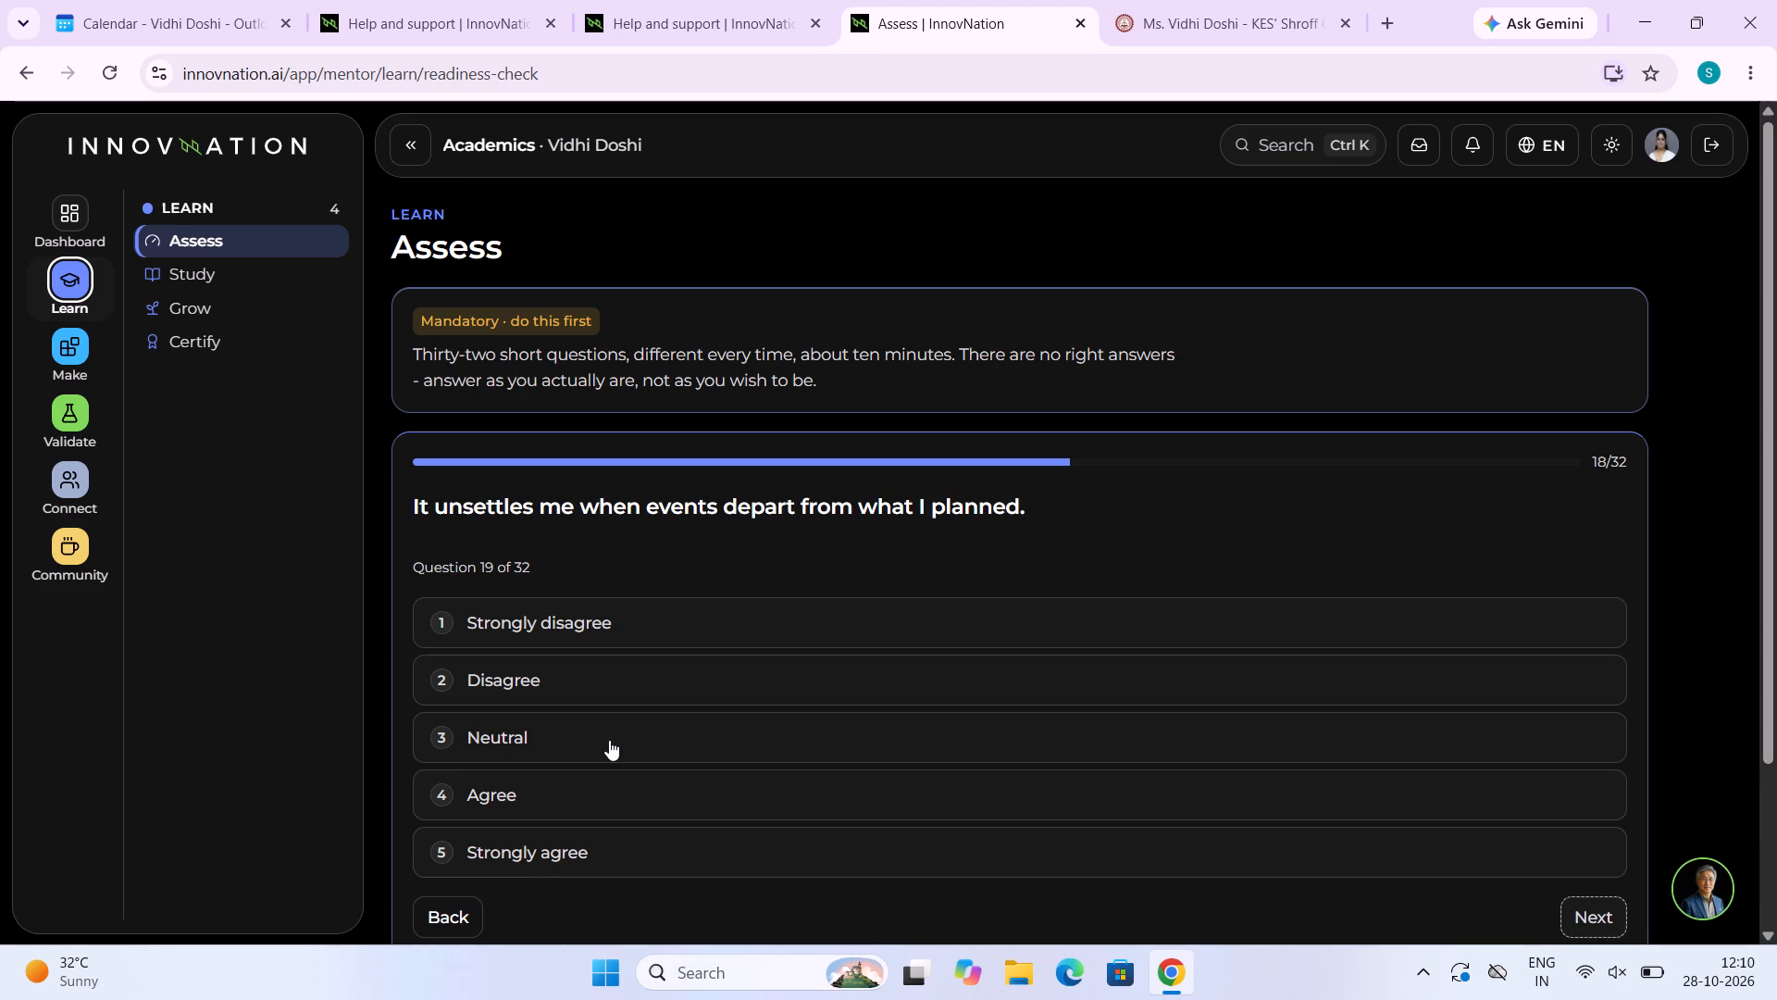
left_click(600, 795)
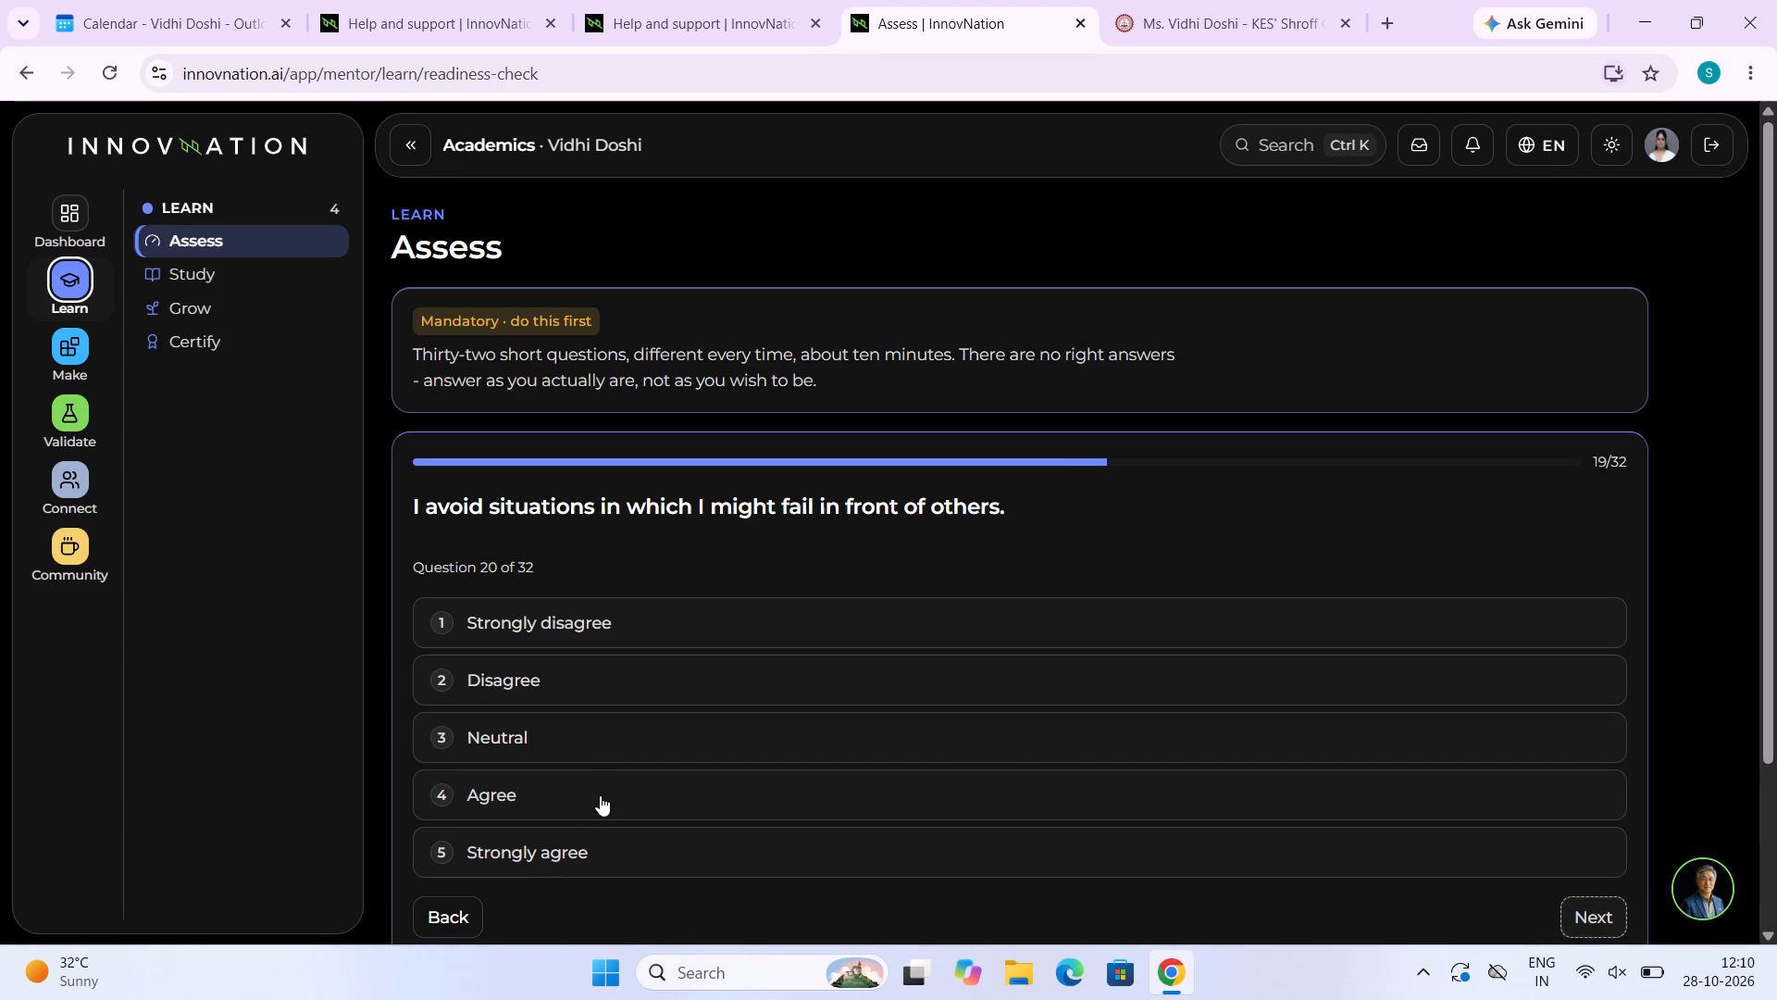
left_click(600, 795)
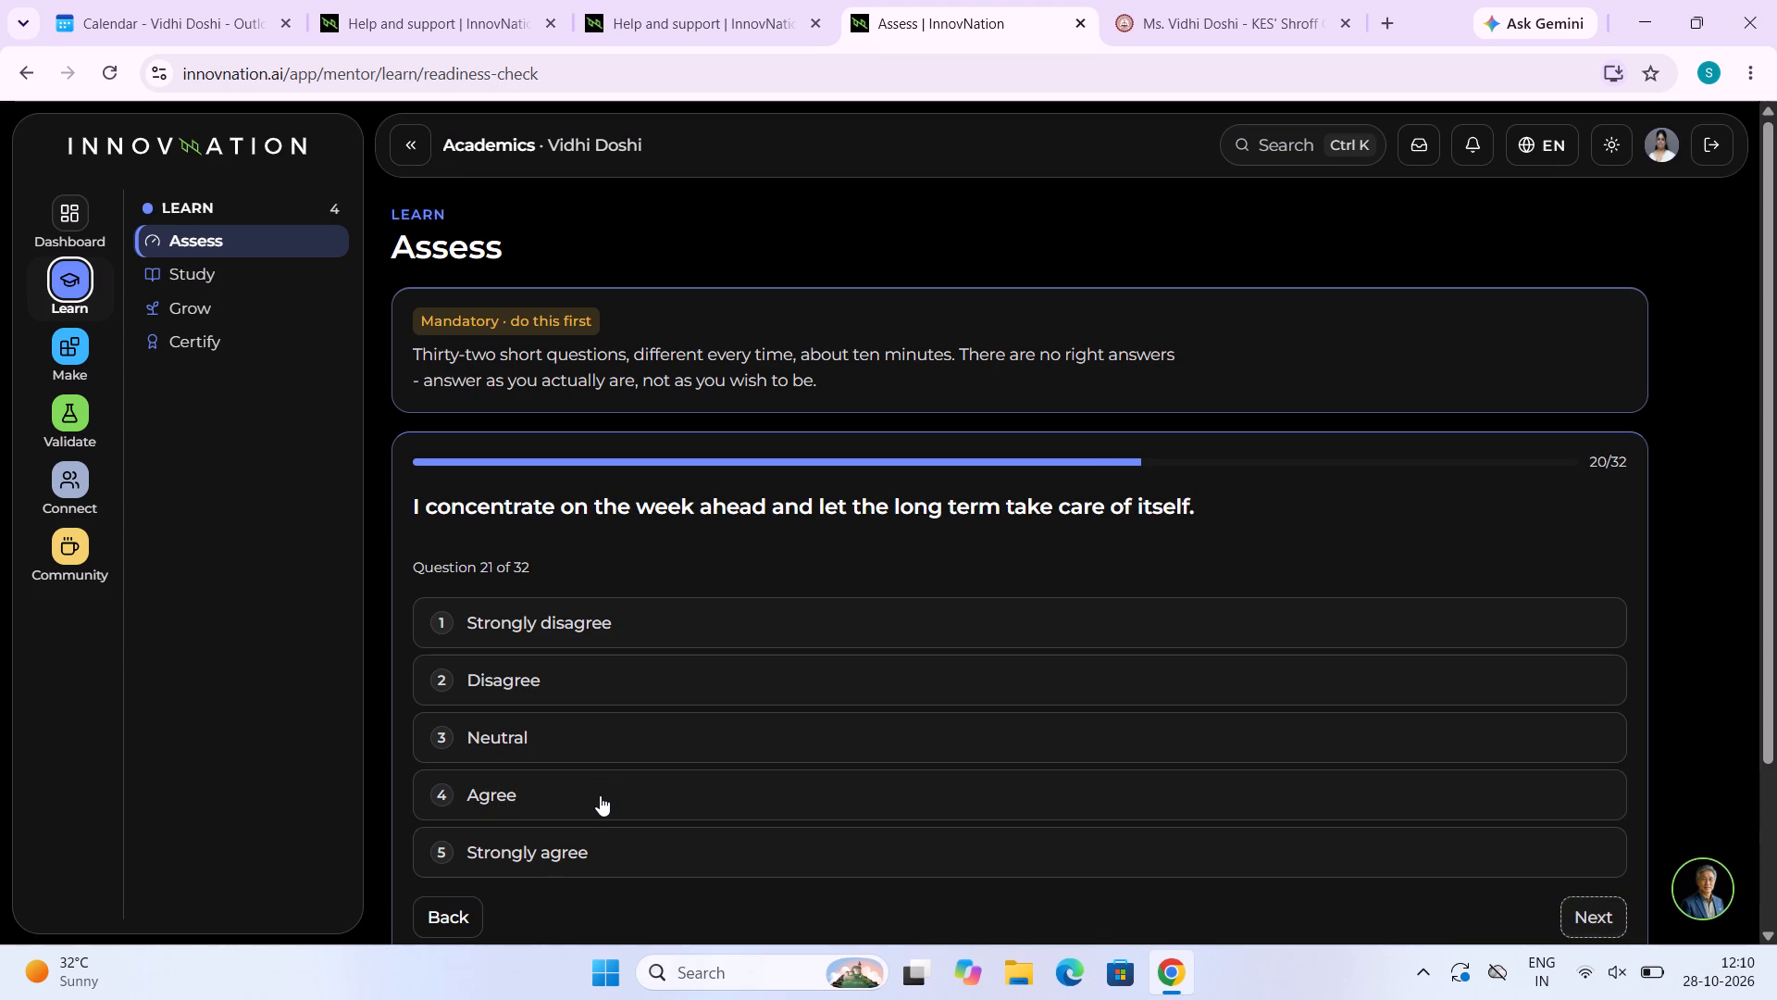
left_click(608, 684)
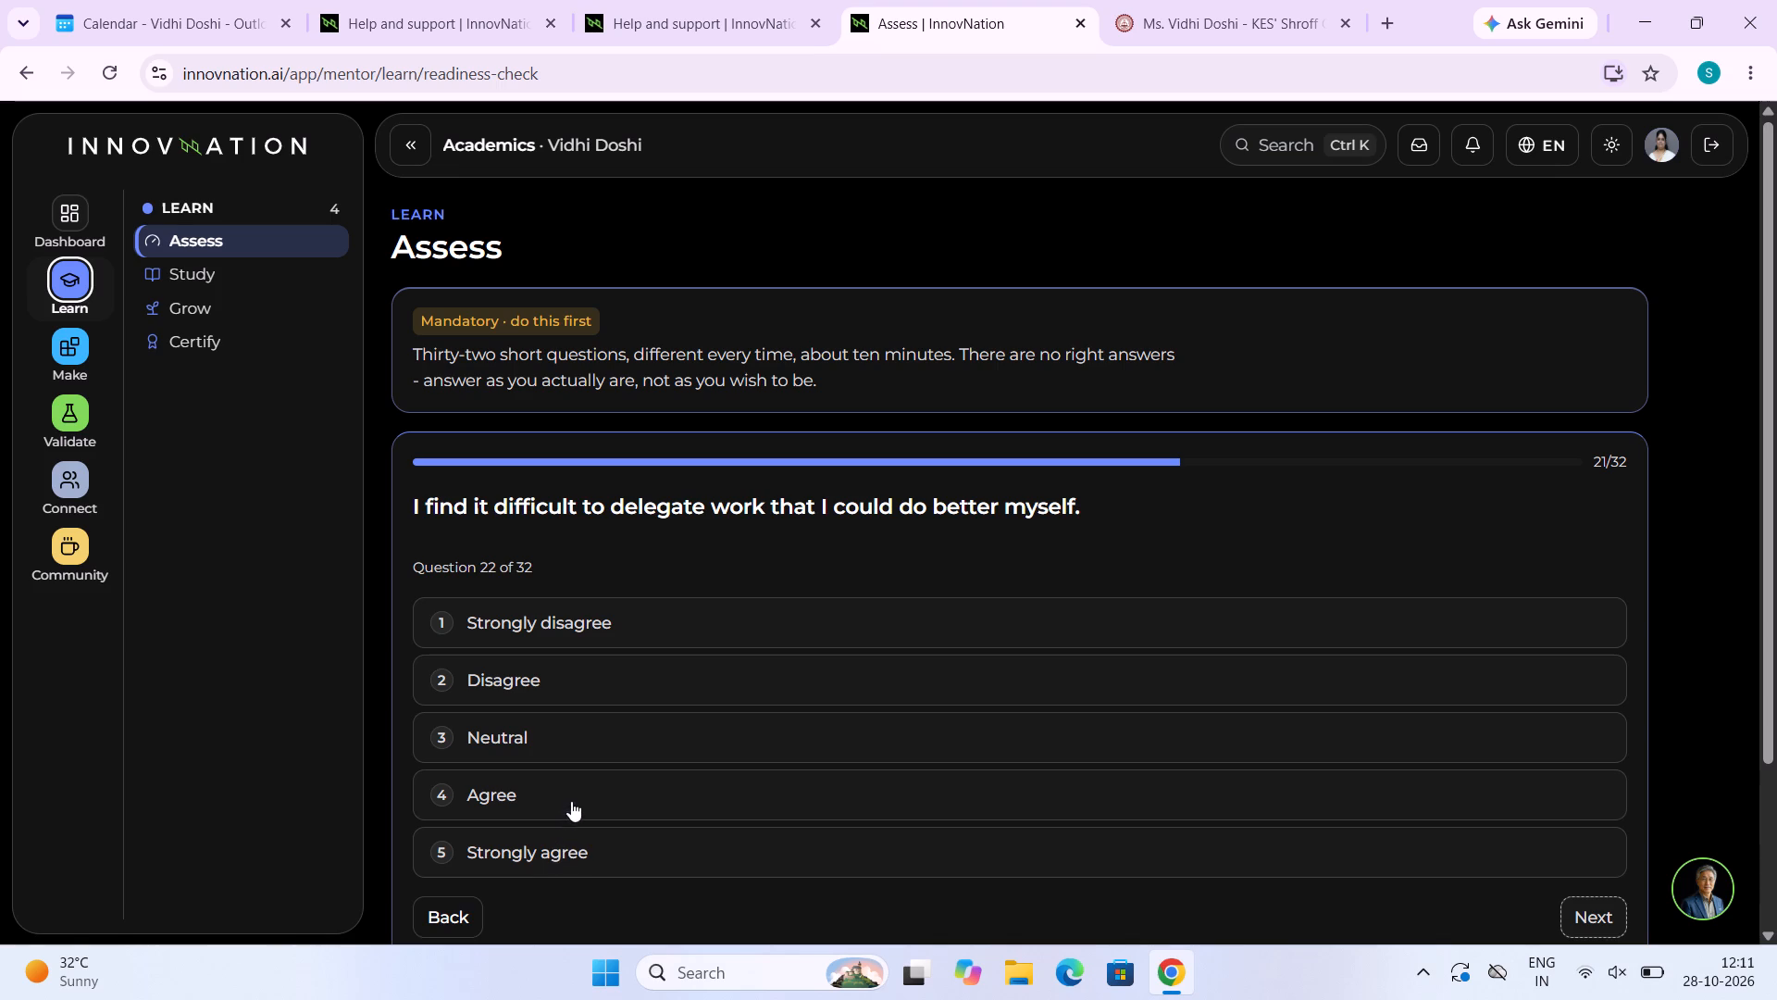
left_click(563, 854)
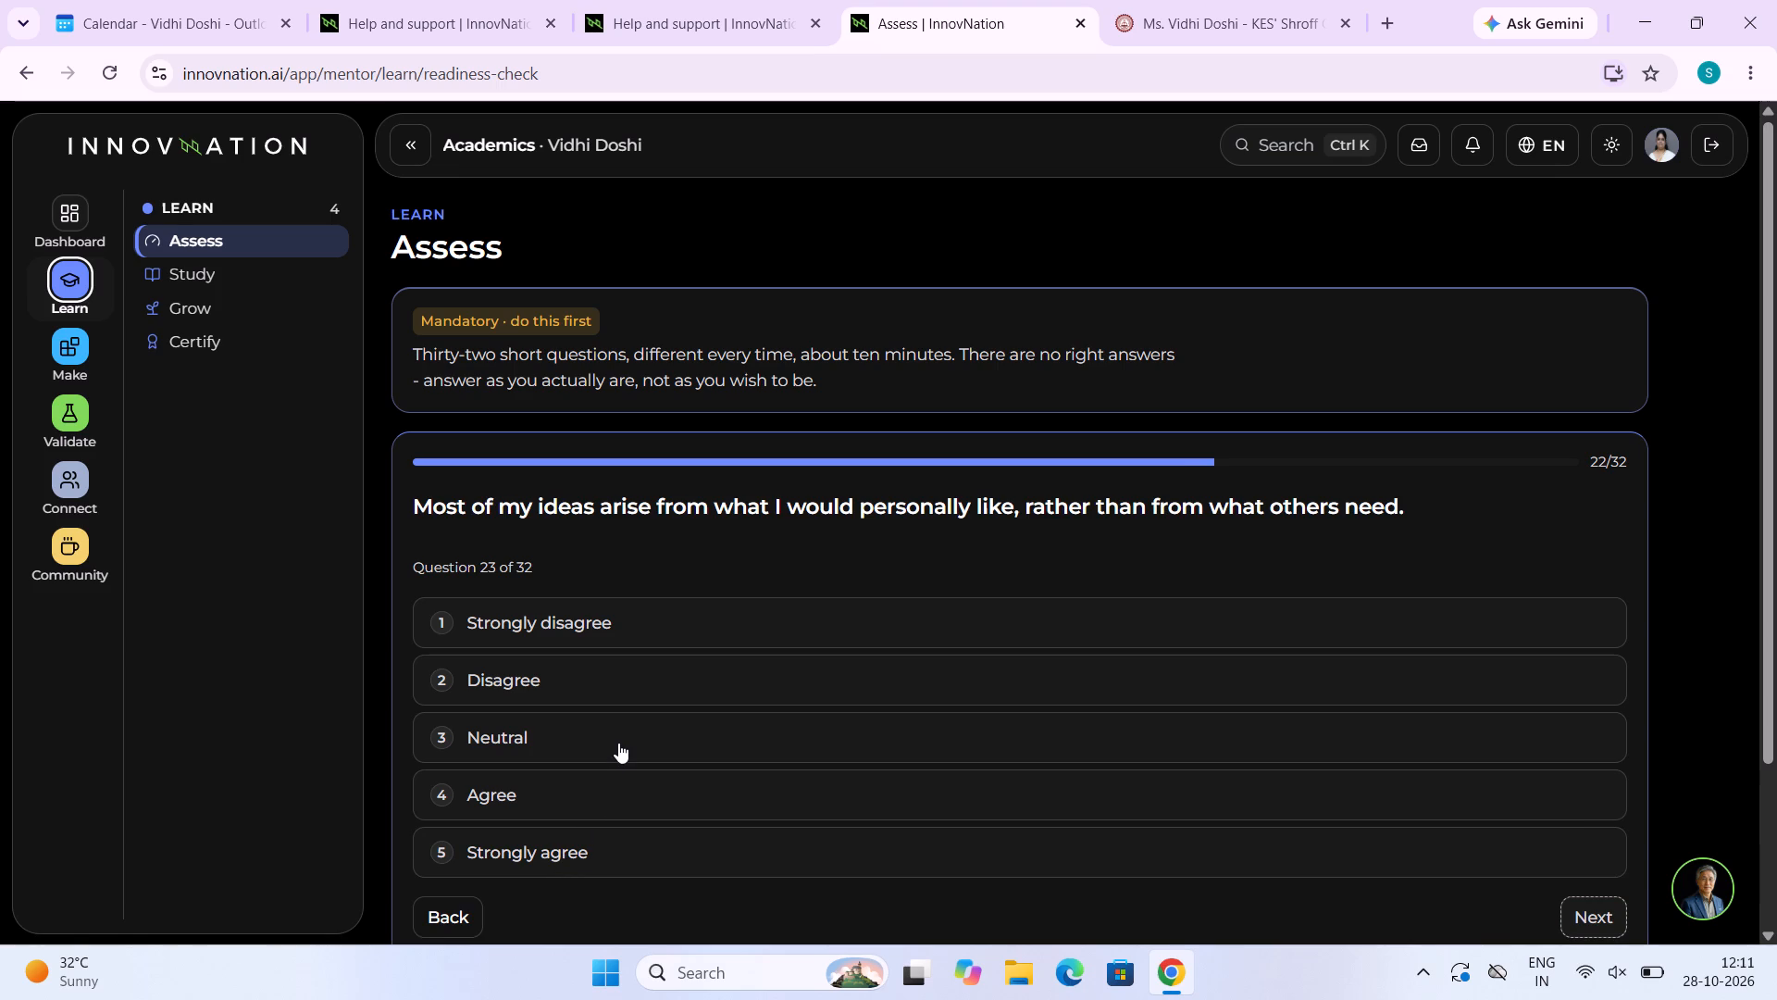
left_click(616, 675)
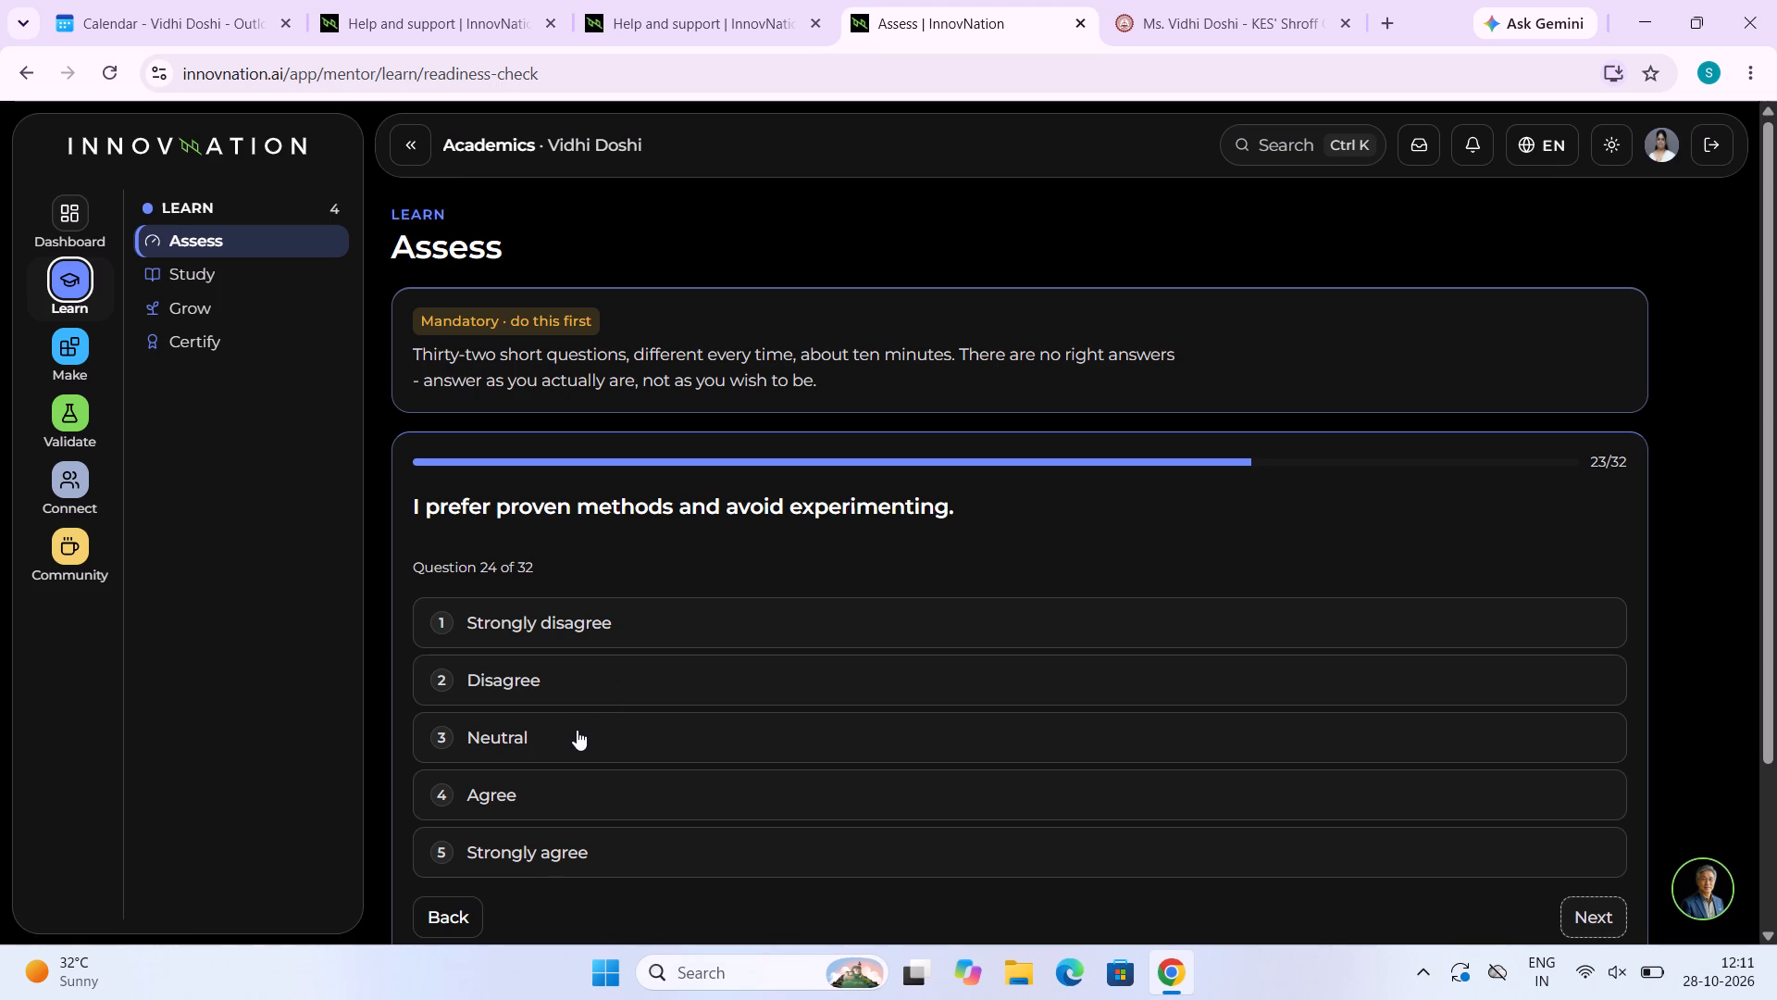
left_click(595, 670)
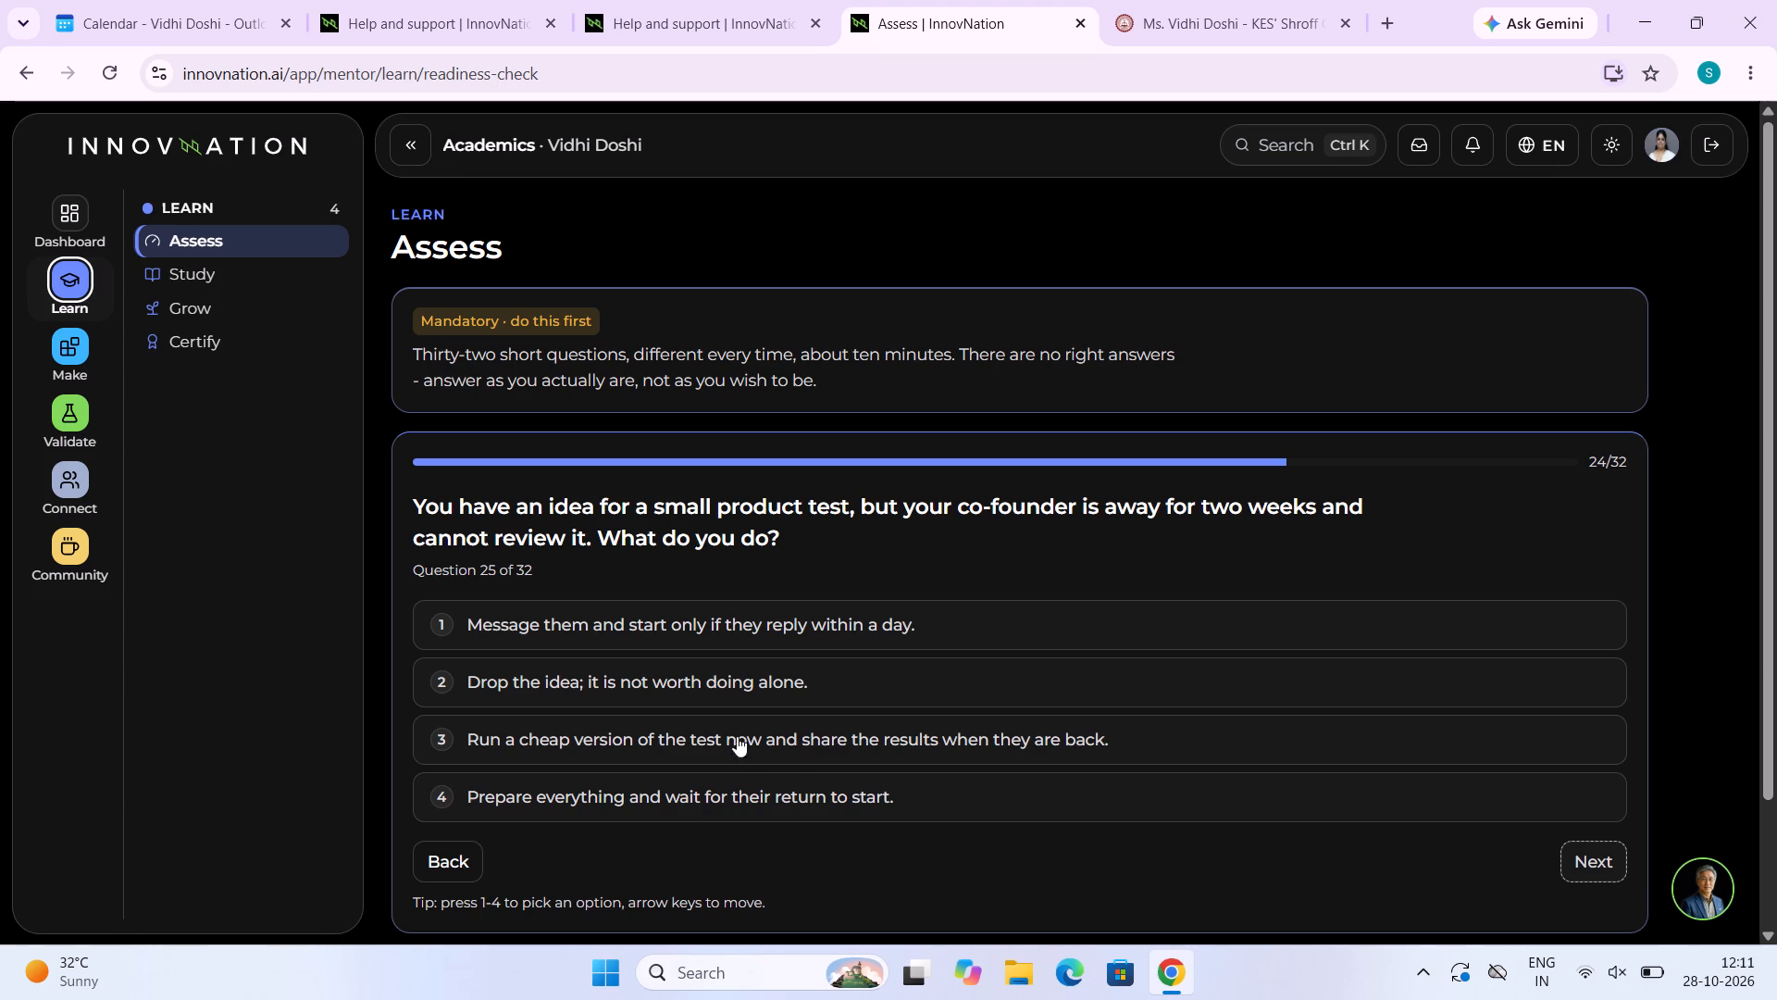
For questions 25 to 27, choose running a cheap test now, comparing with the same month last year, and reworking the demo for a screen.
left_click(676, 736)
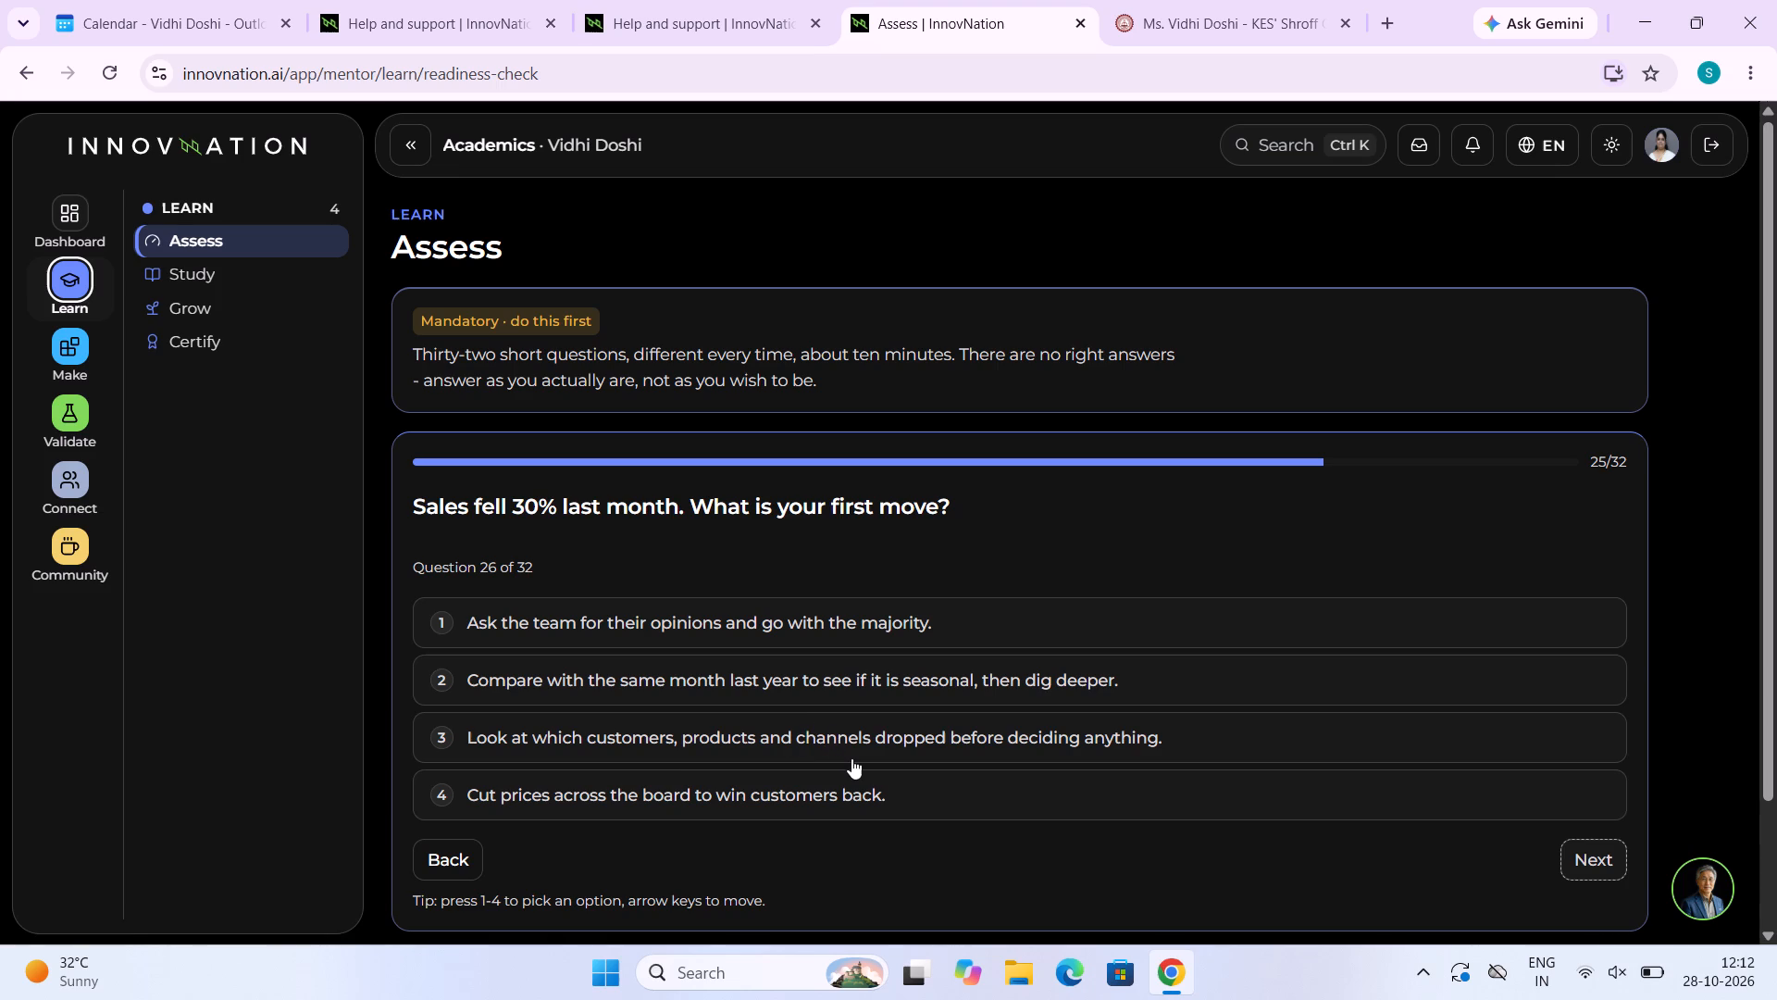
left_click(868, 671)
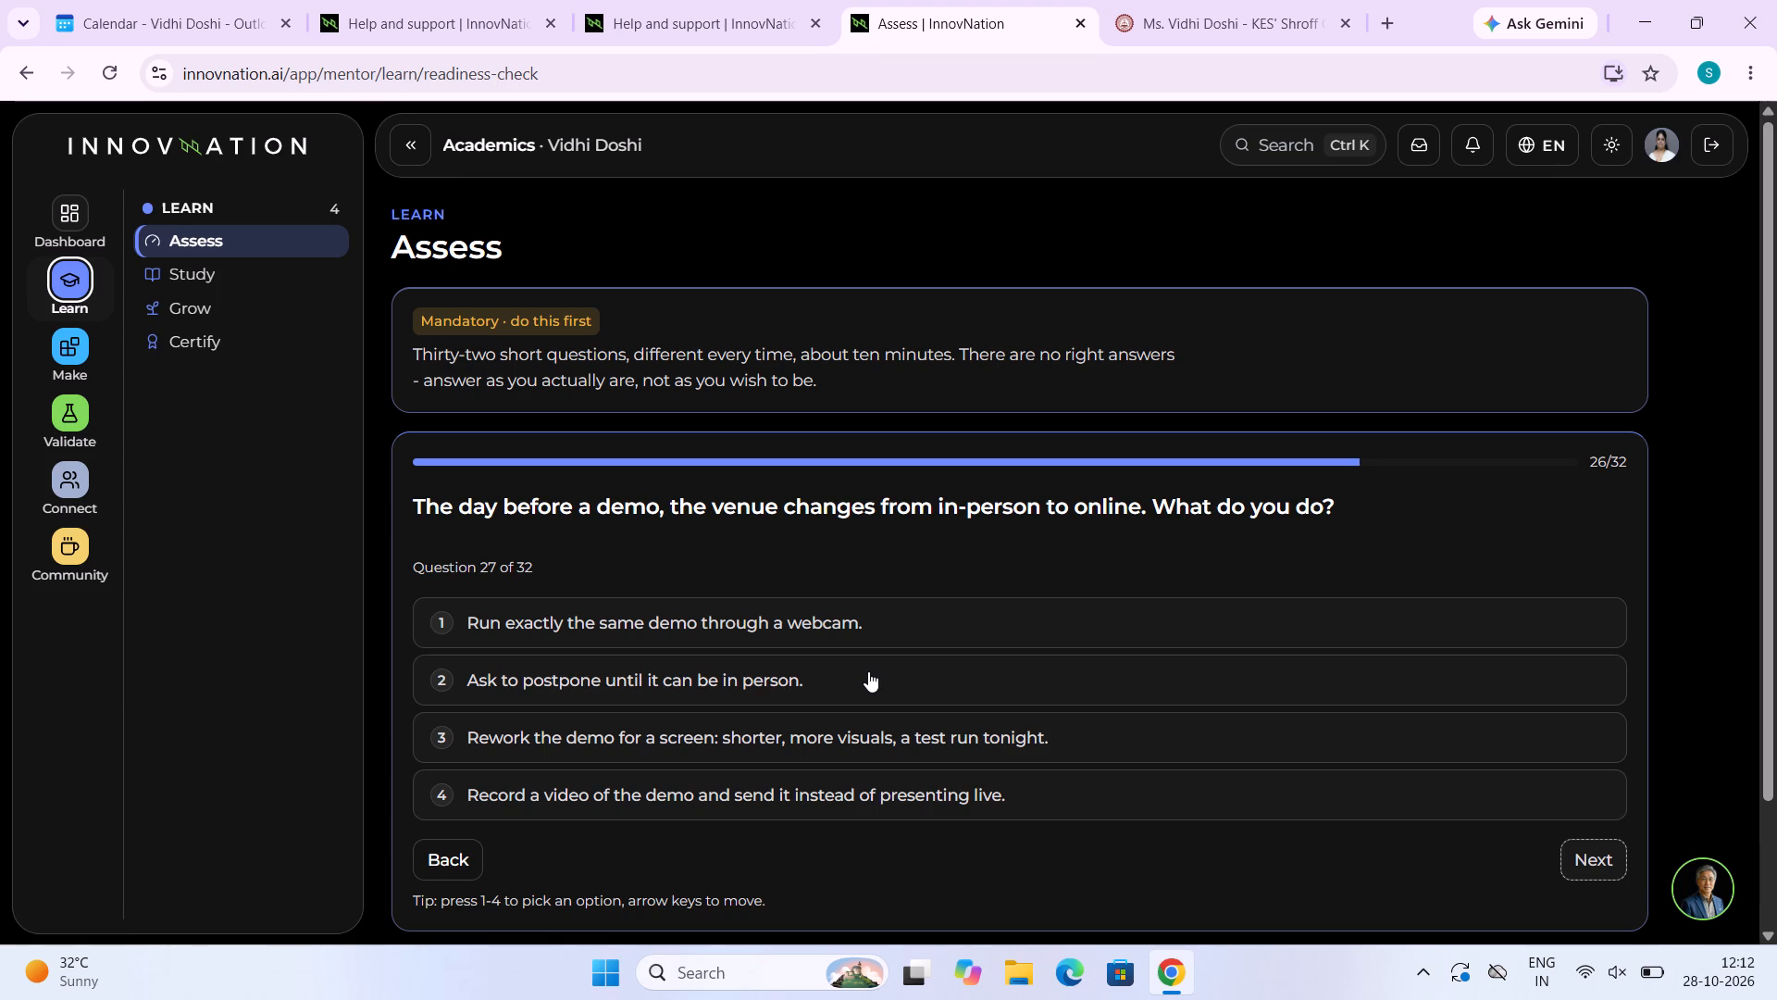
left_click(887, 732)
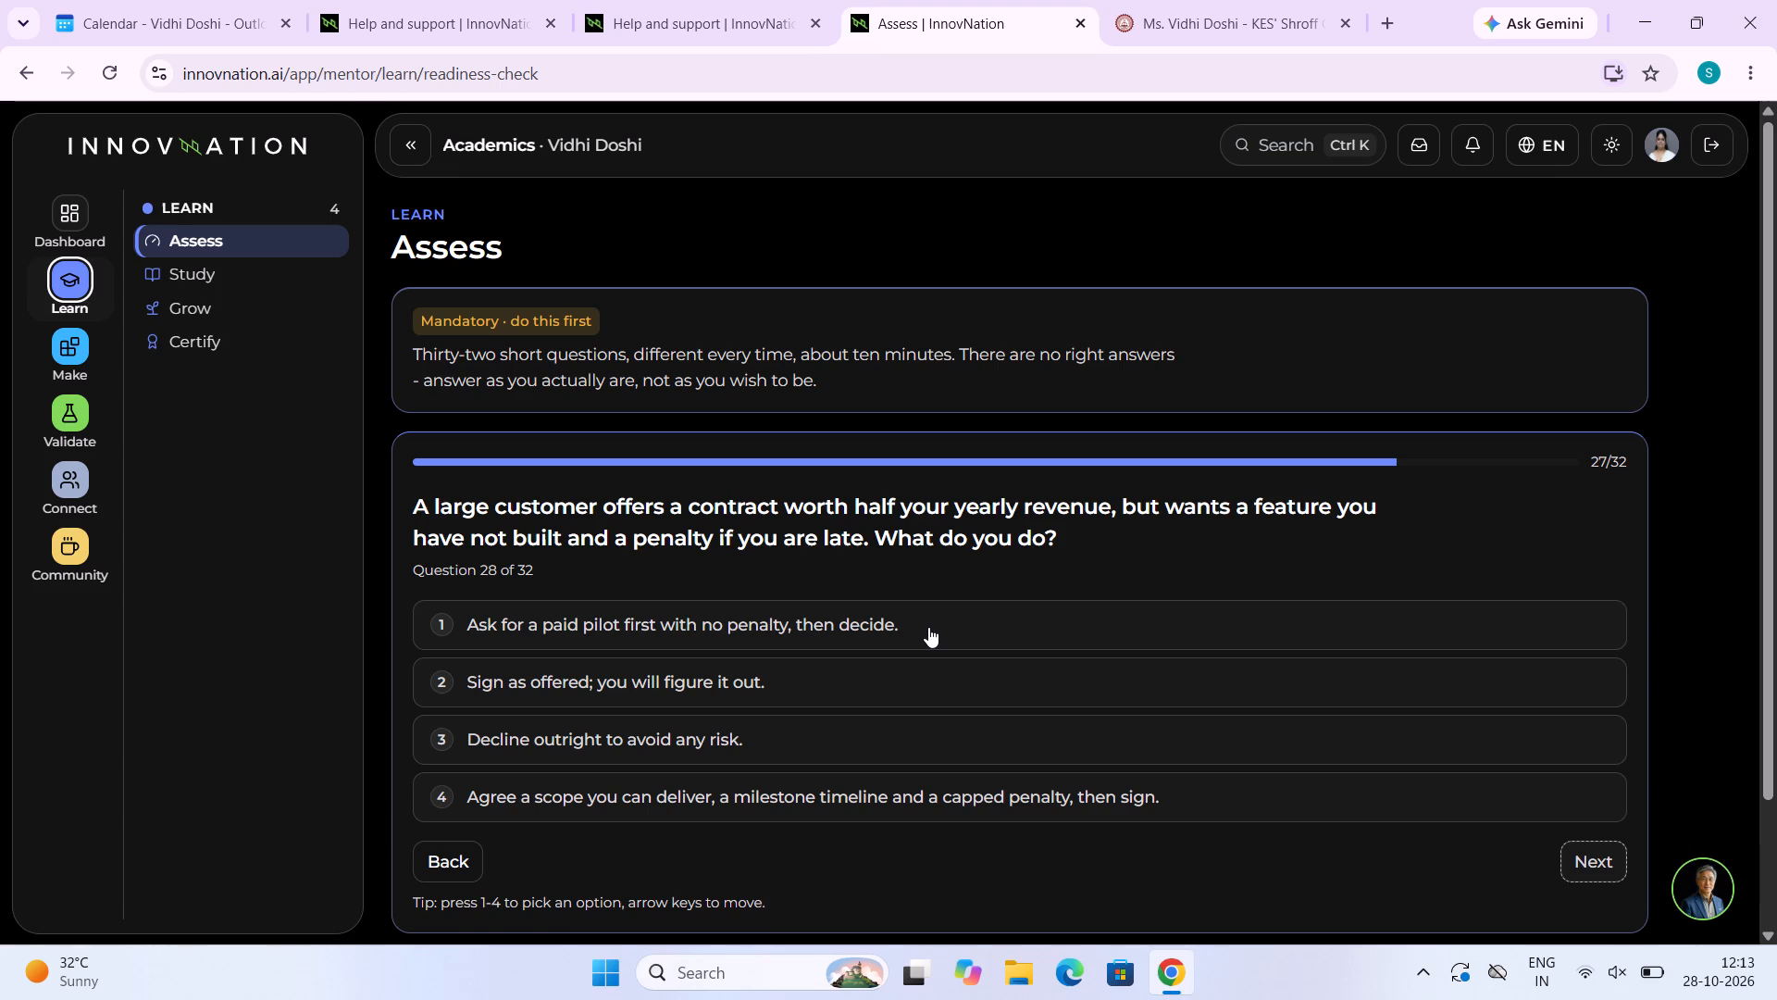
For questions 28 to 30, choose a paid pilot with no penalty, reviewing the twelve-month plan, and talking privately to agree a clear next deadline.
left_click(928, 627)
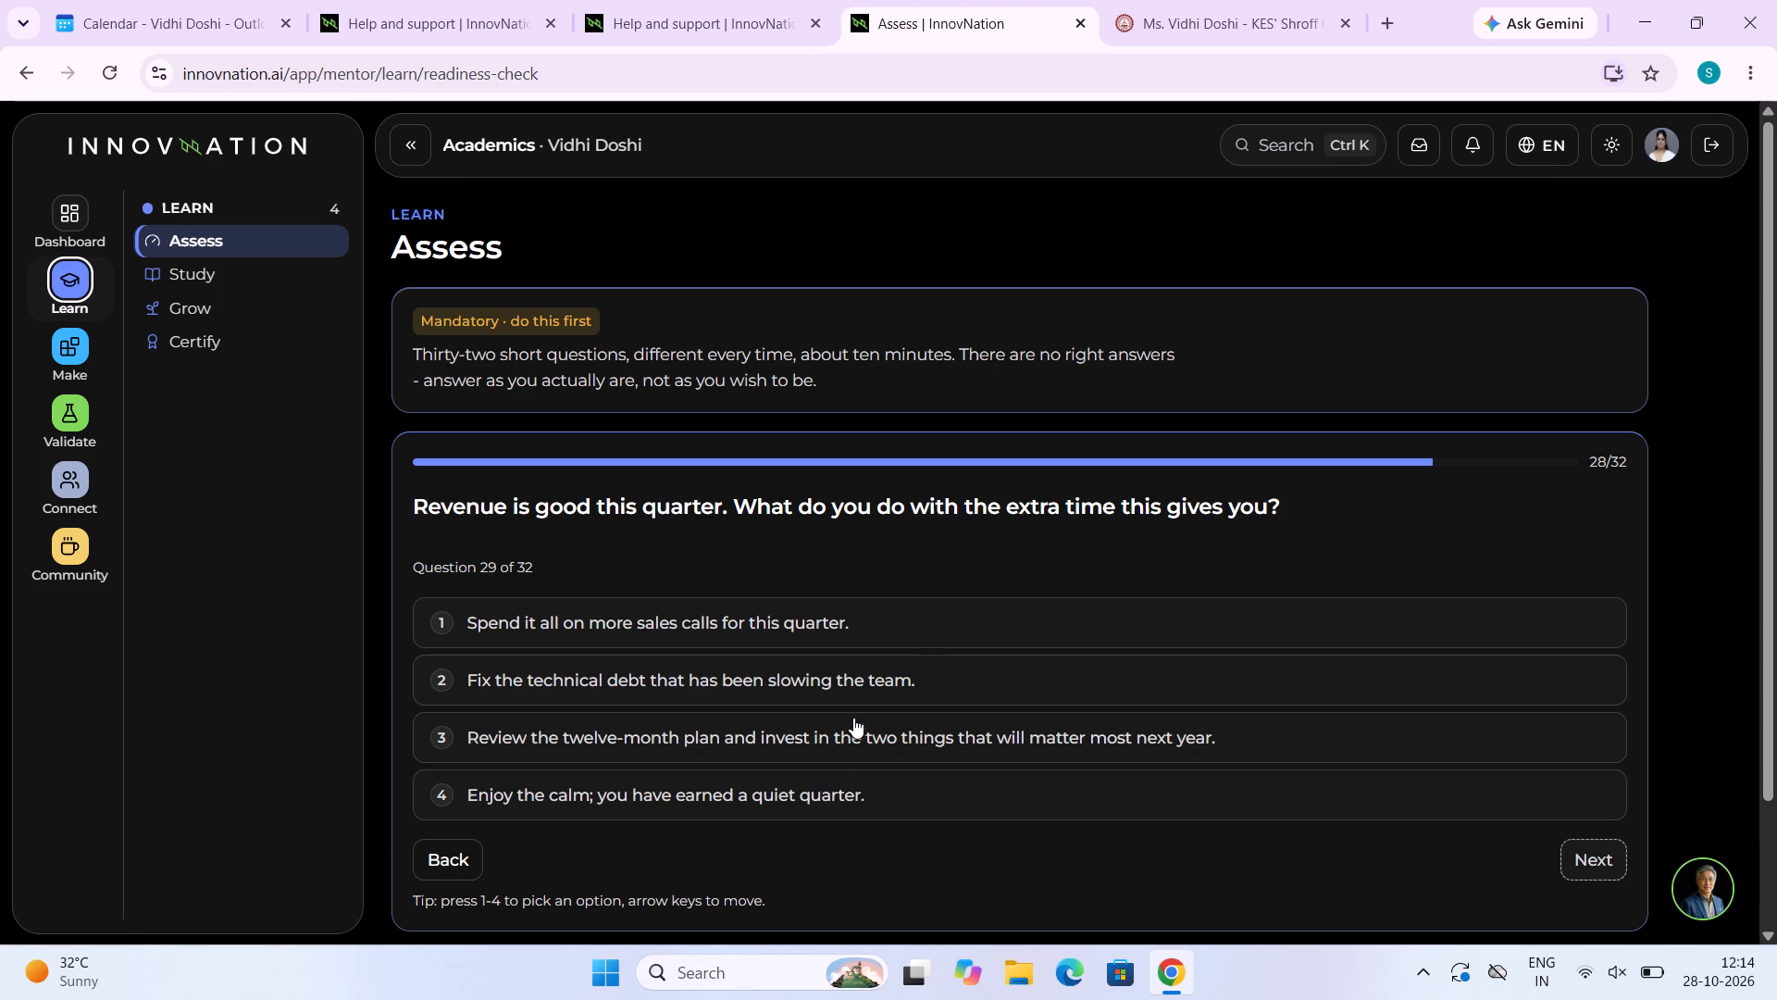
left_click(825, 739)
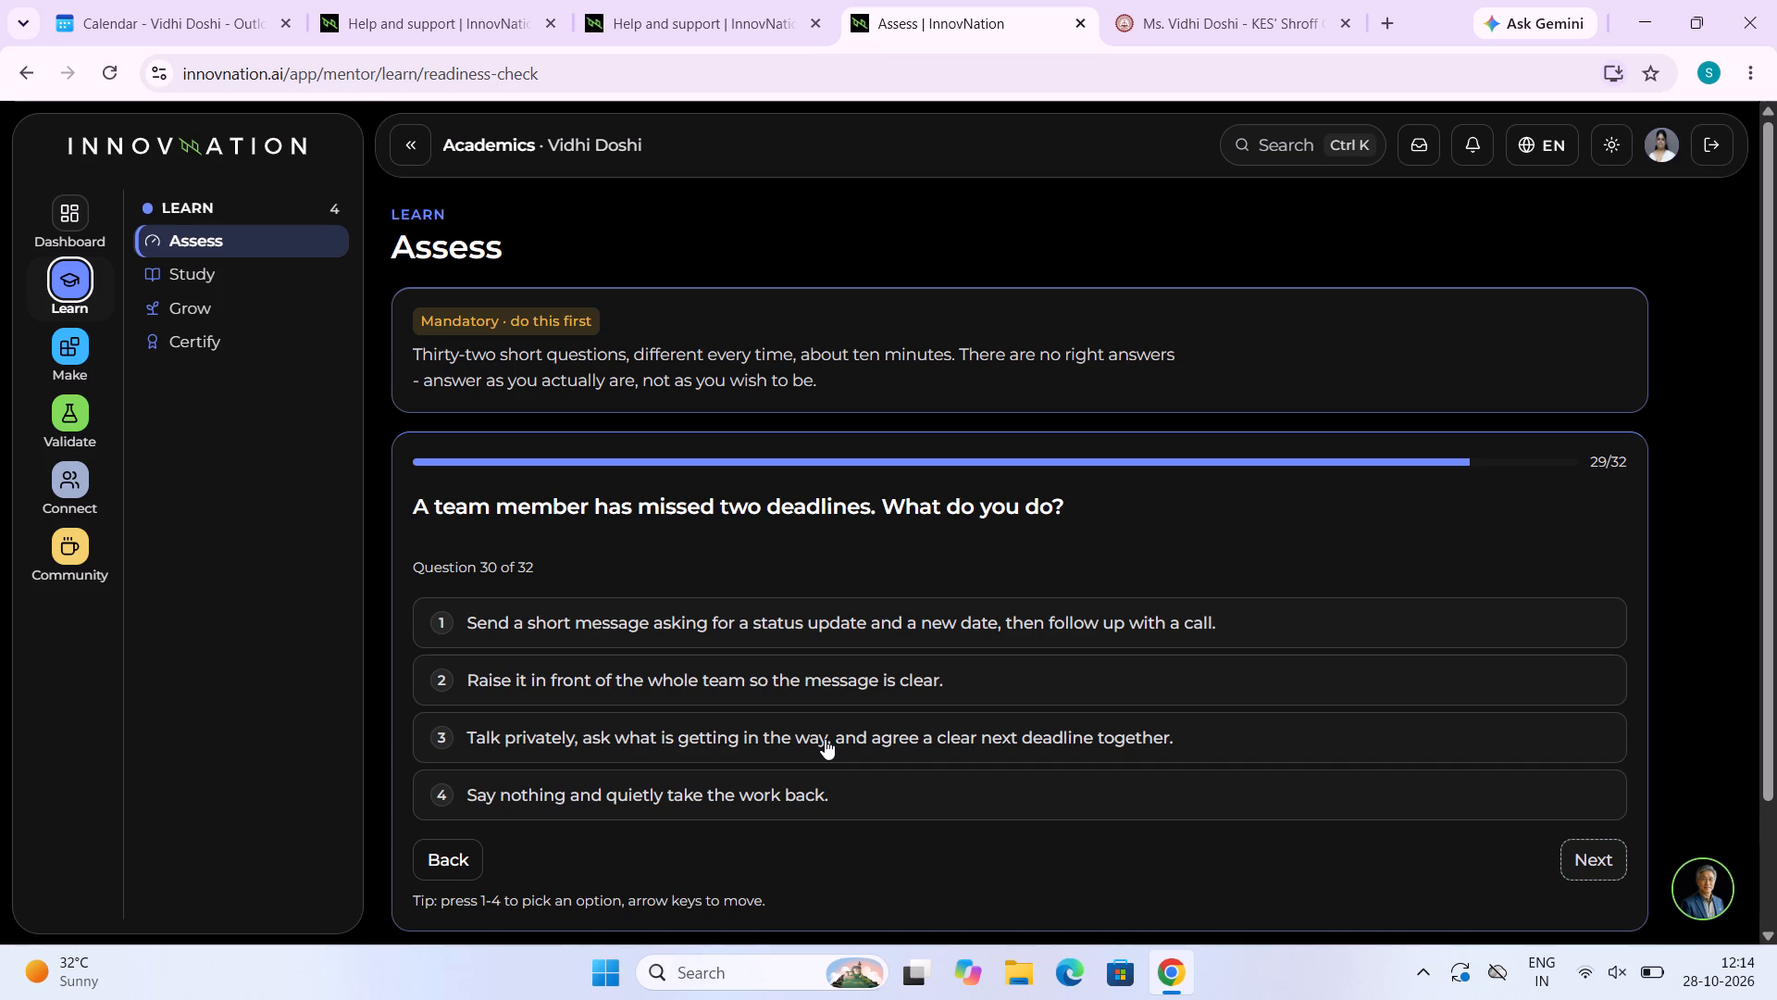
left_click(825, 739)
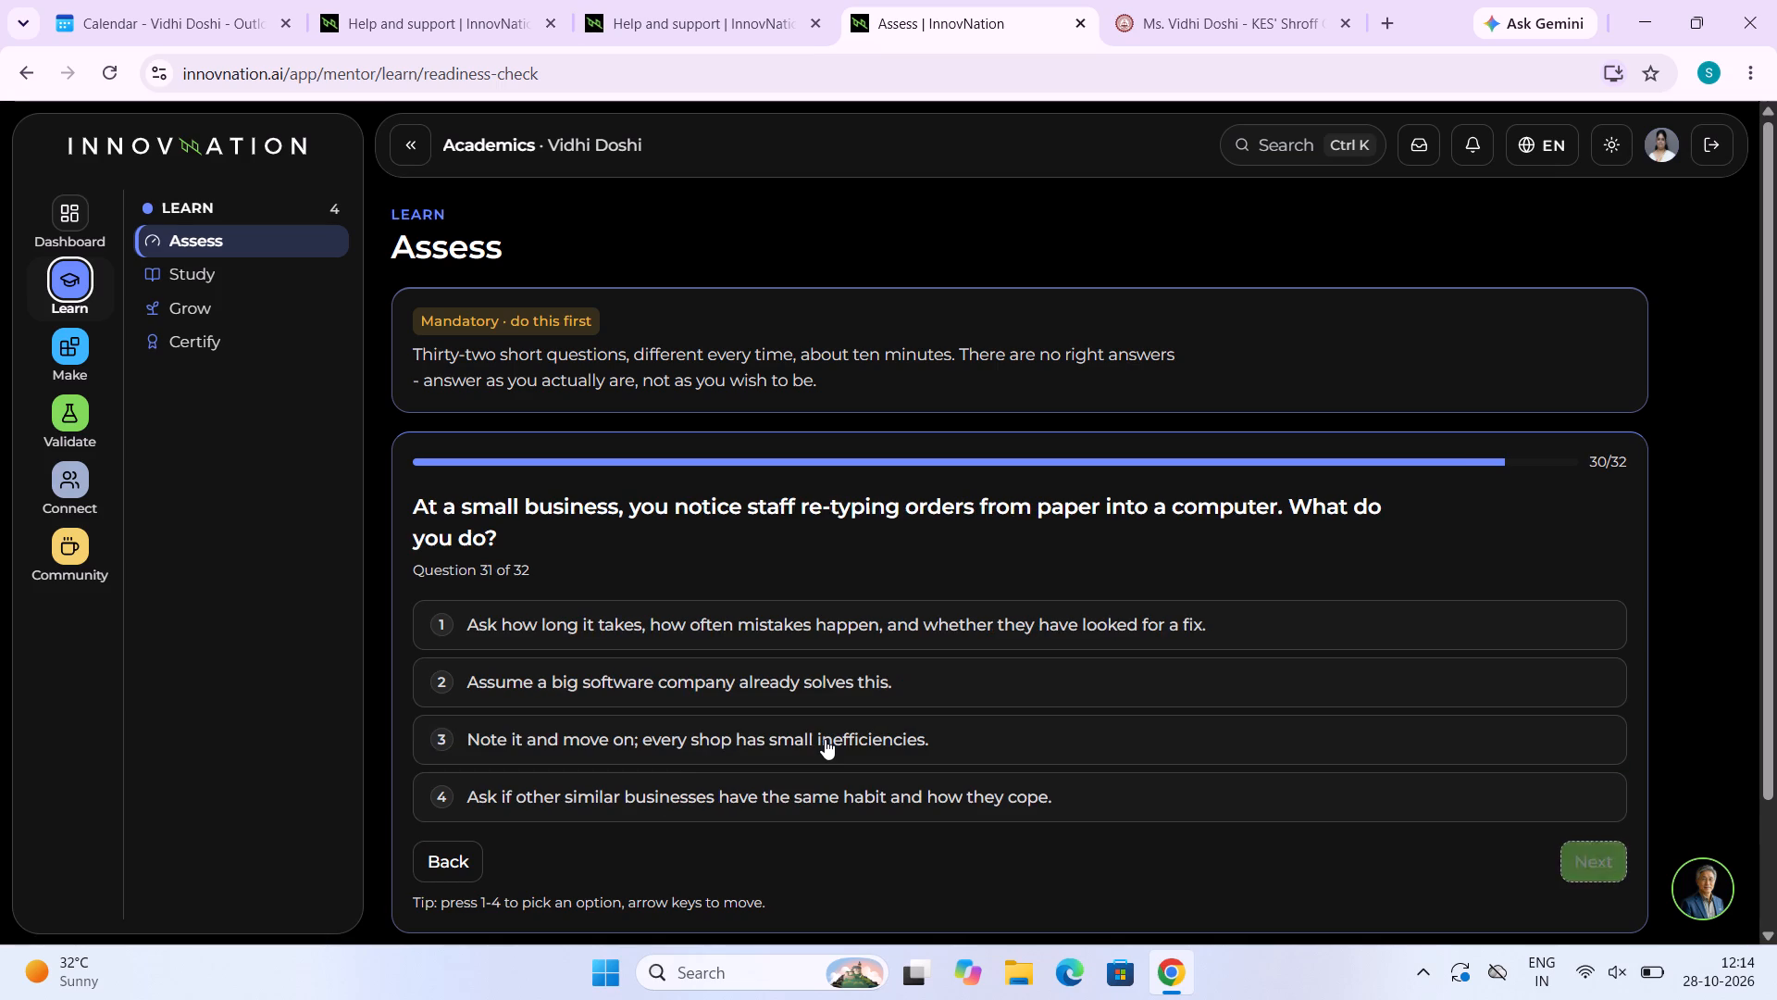
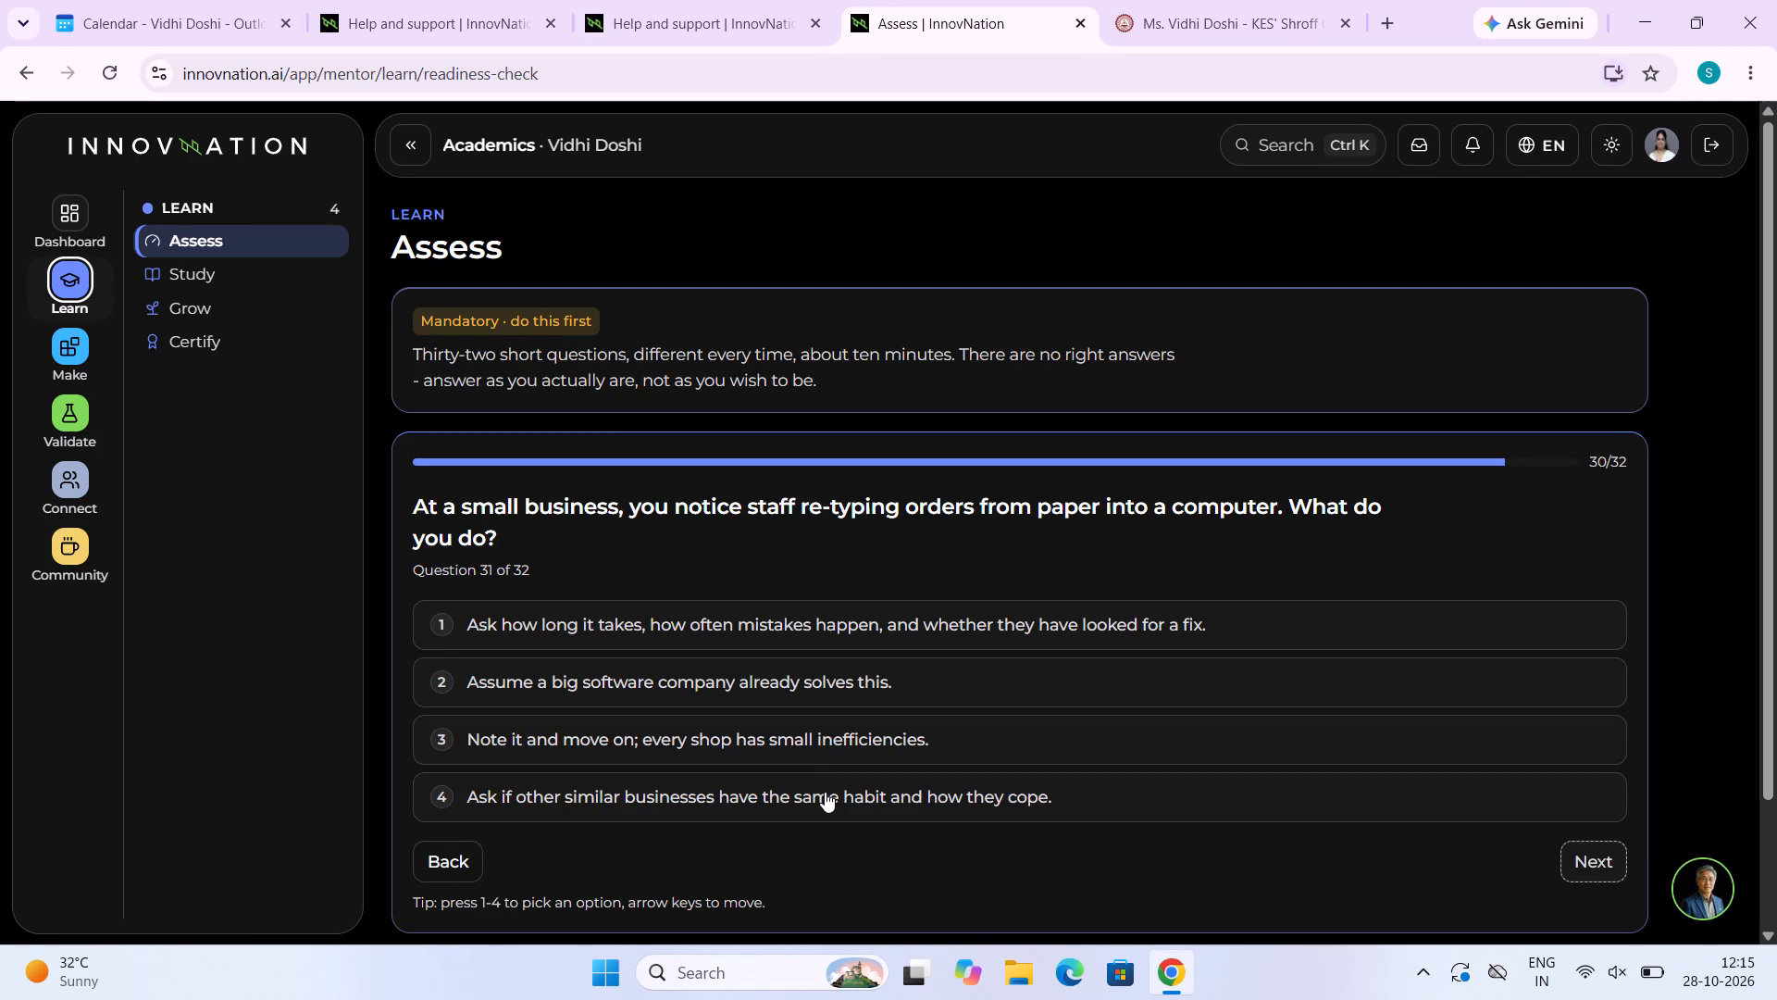
For questions 31 and 32, choose asking whether similar businesses share the habit, and listing ten no-cost ways to reach customers.
left_click(825, 792)
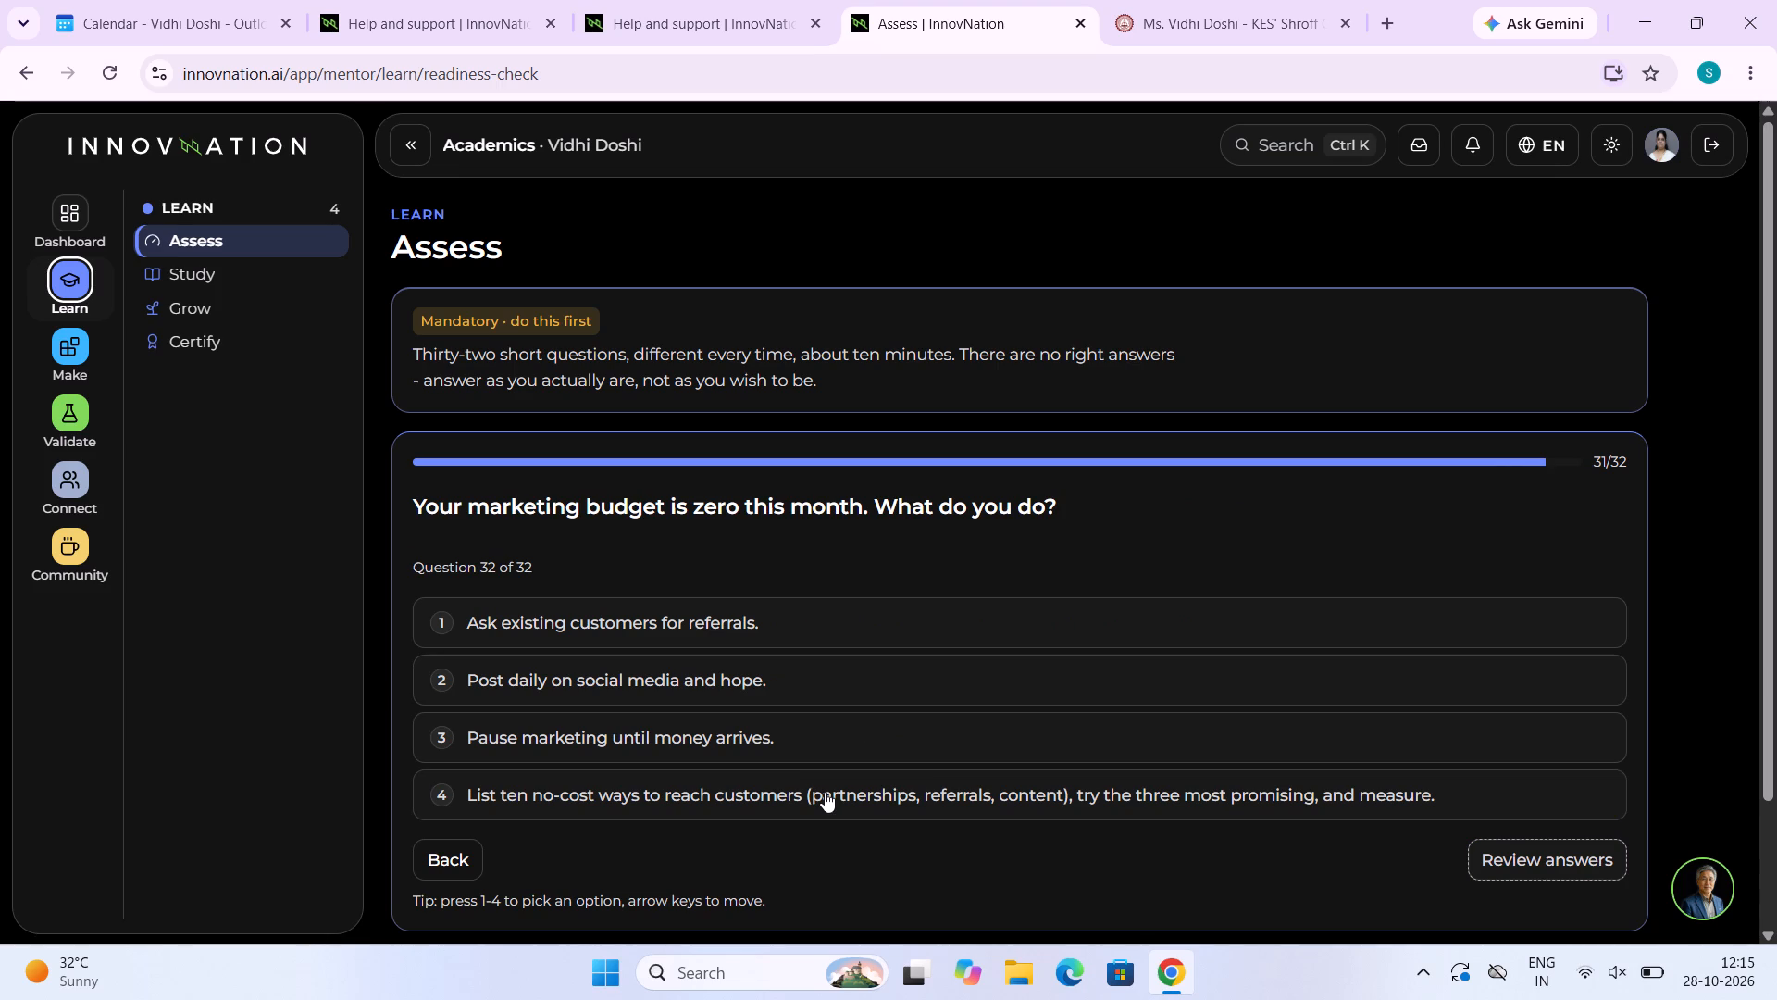
left_click(825, 792)
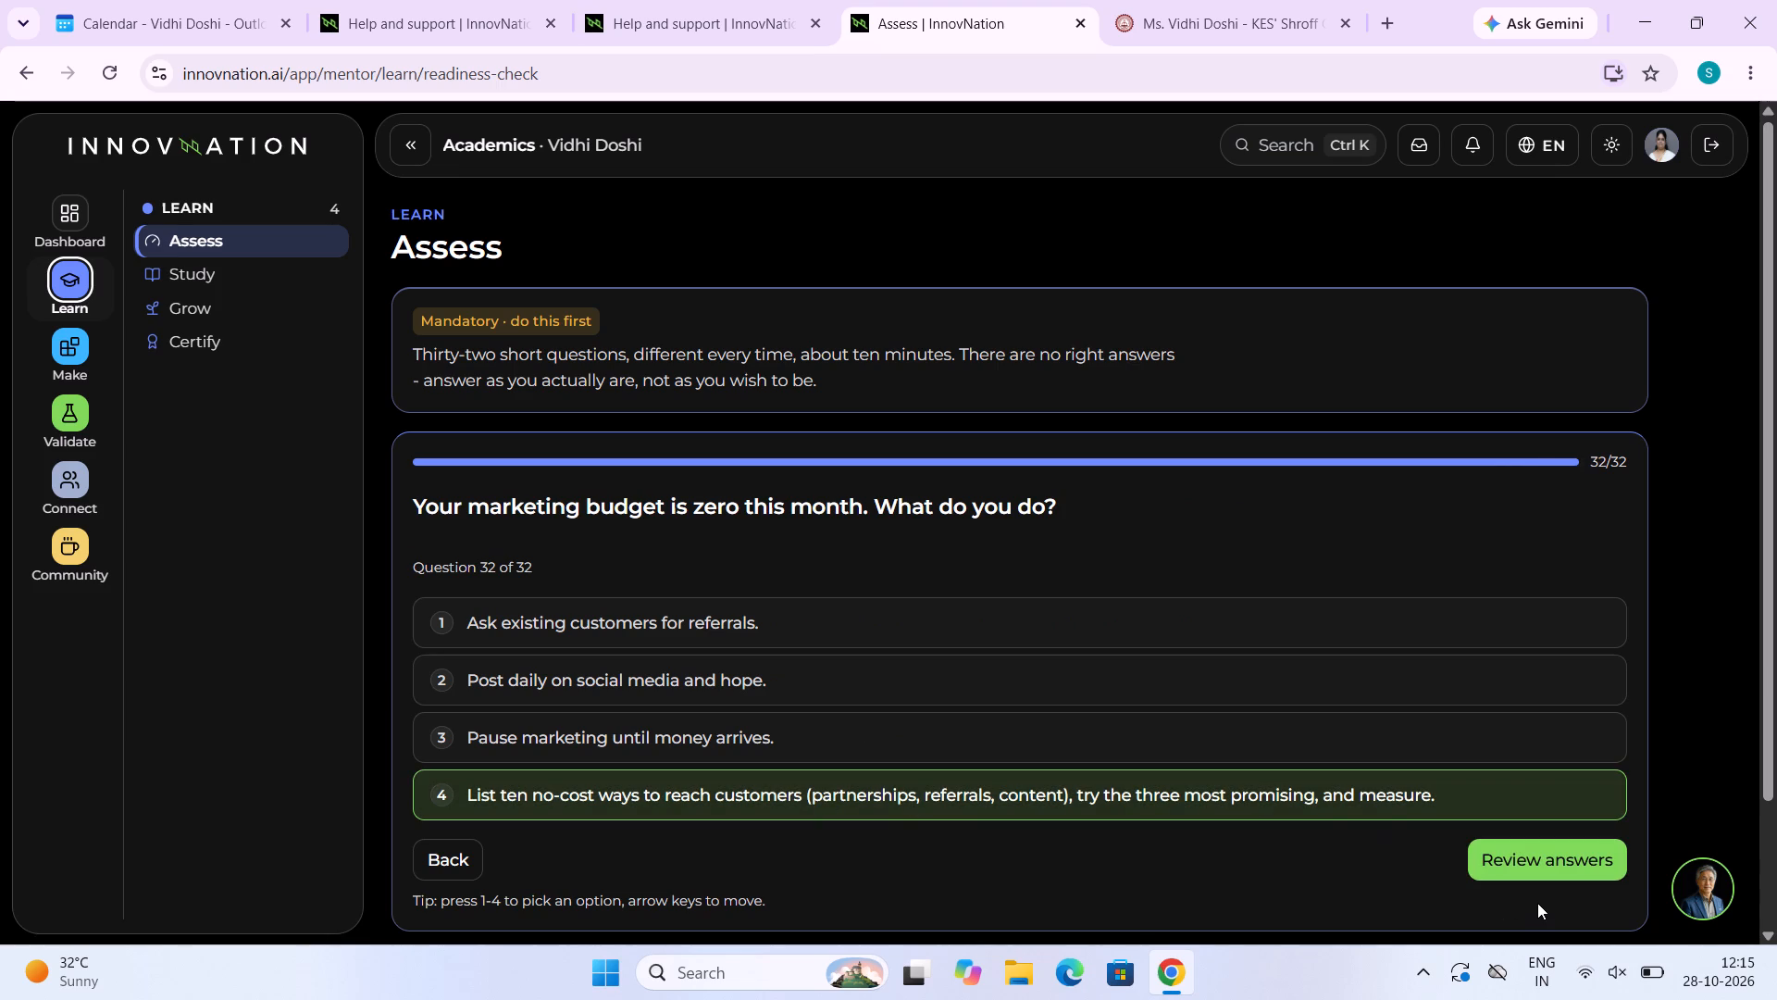
Review the full list of answers and submit the assessment.
left_click(1547, 859)
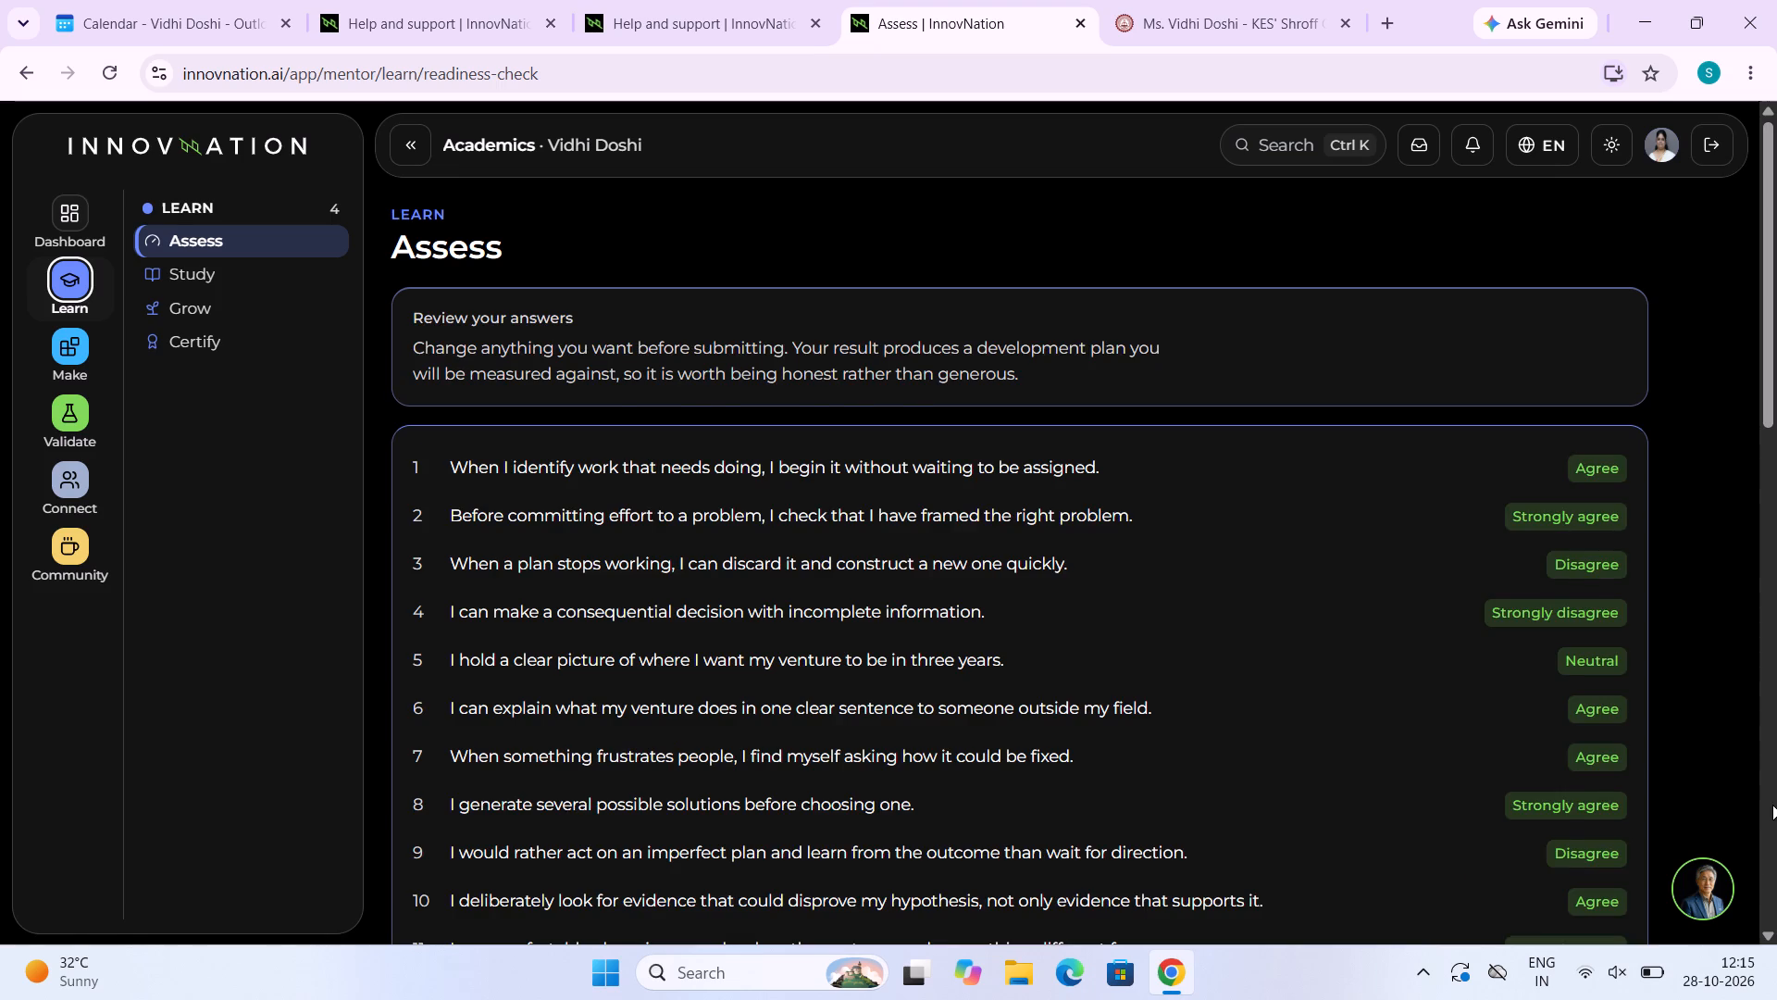
left_click(1772, 805)
left_click(1772, 805)
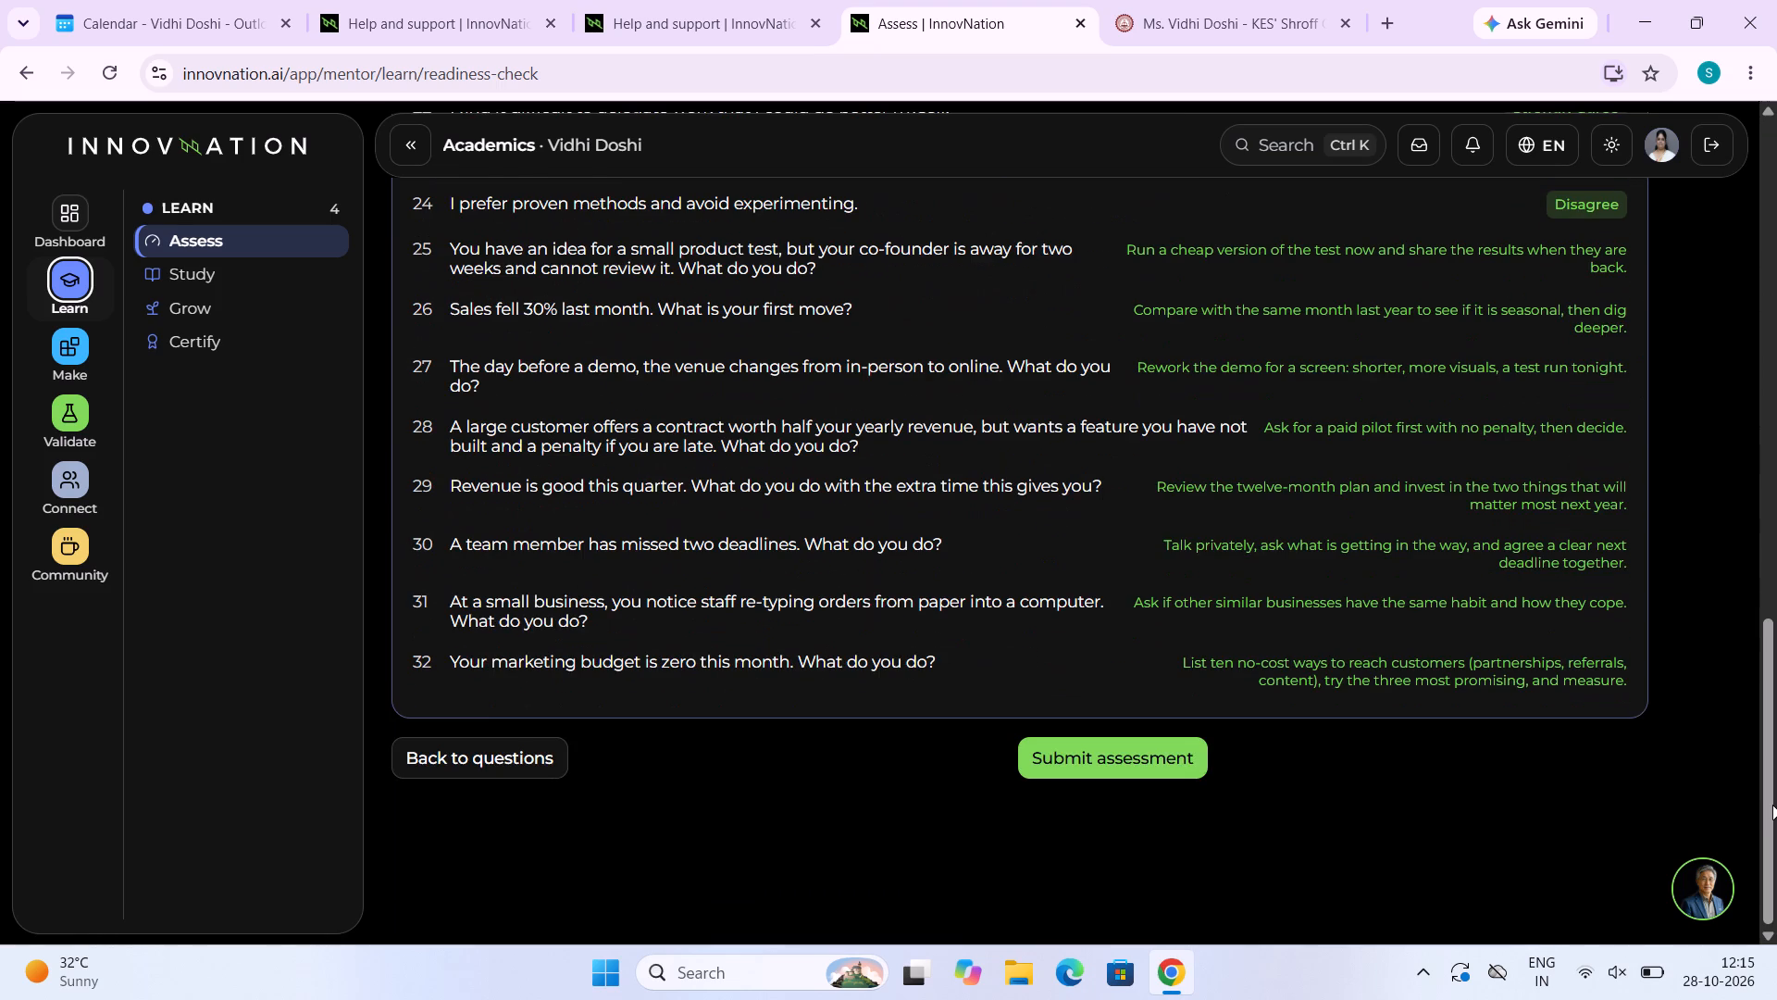
left_click(1170, 770)
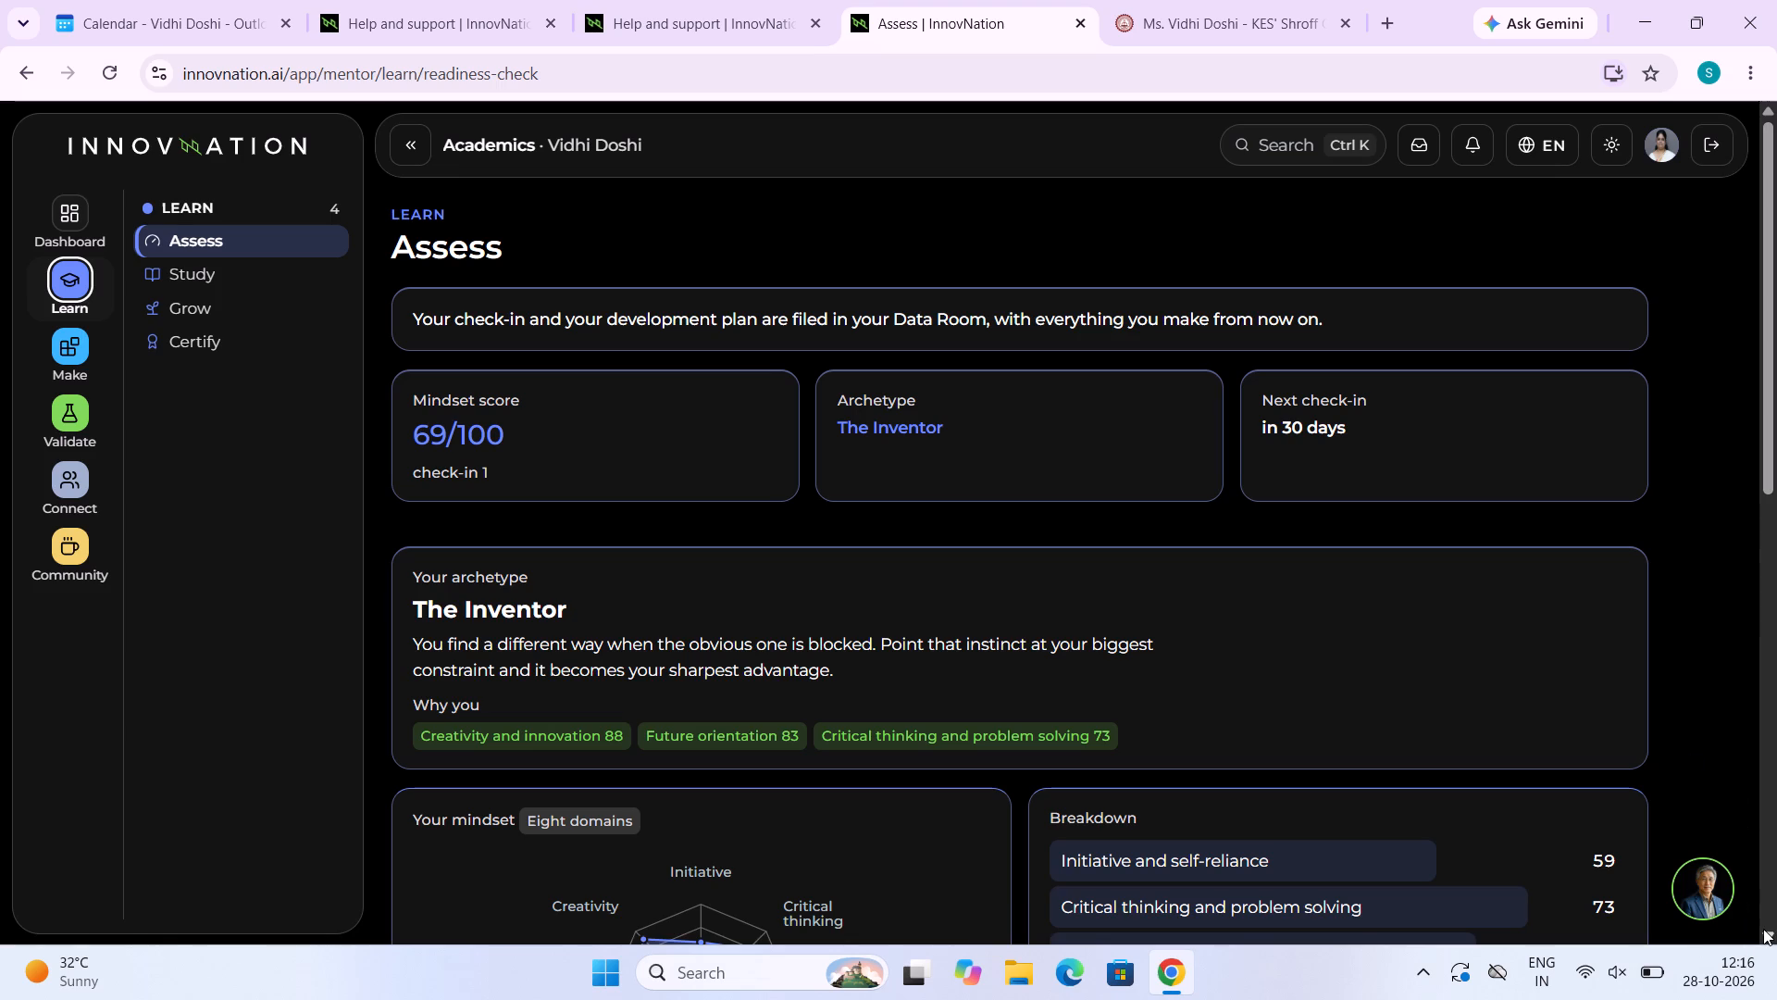
Examine the mindset results and four-week development plan, and open the check-ins in the Data Room.
left_click(1774, 850)
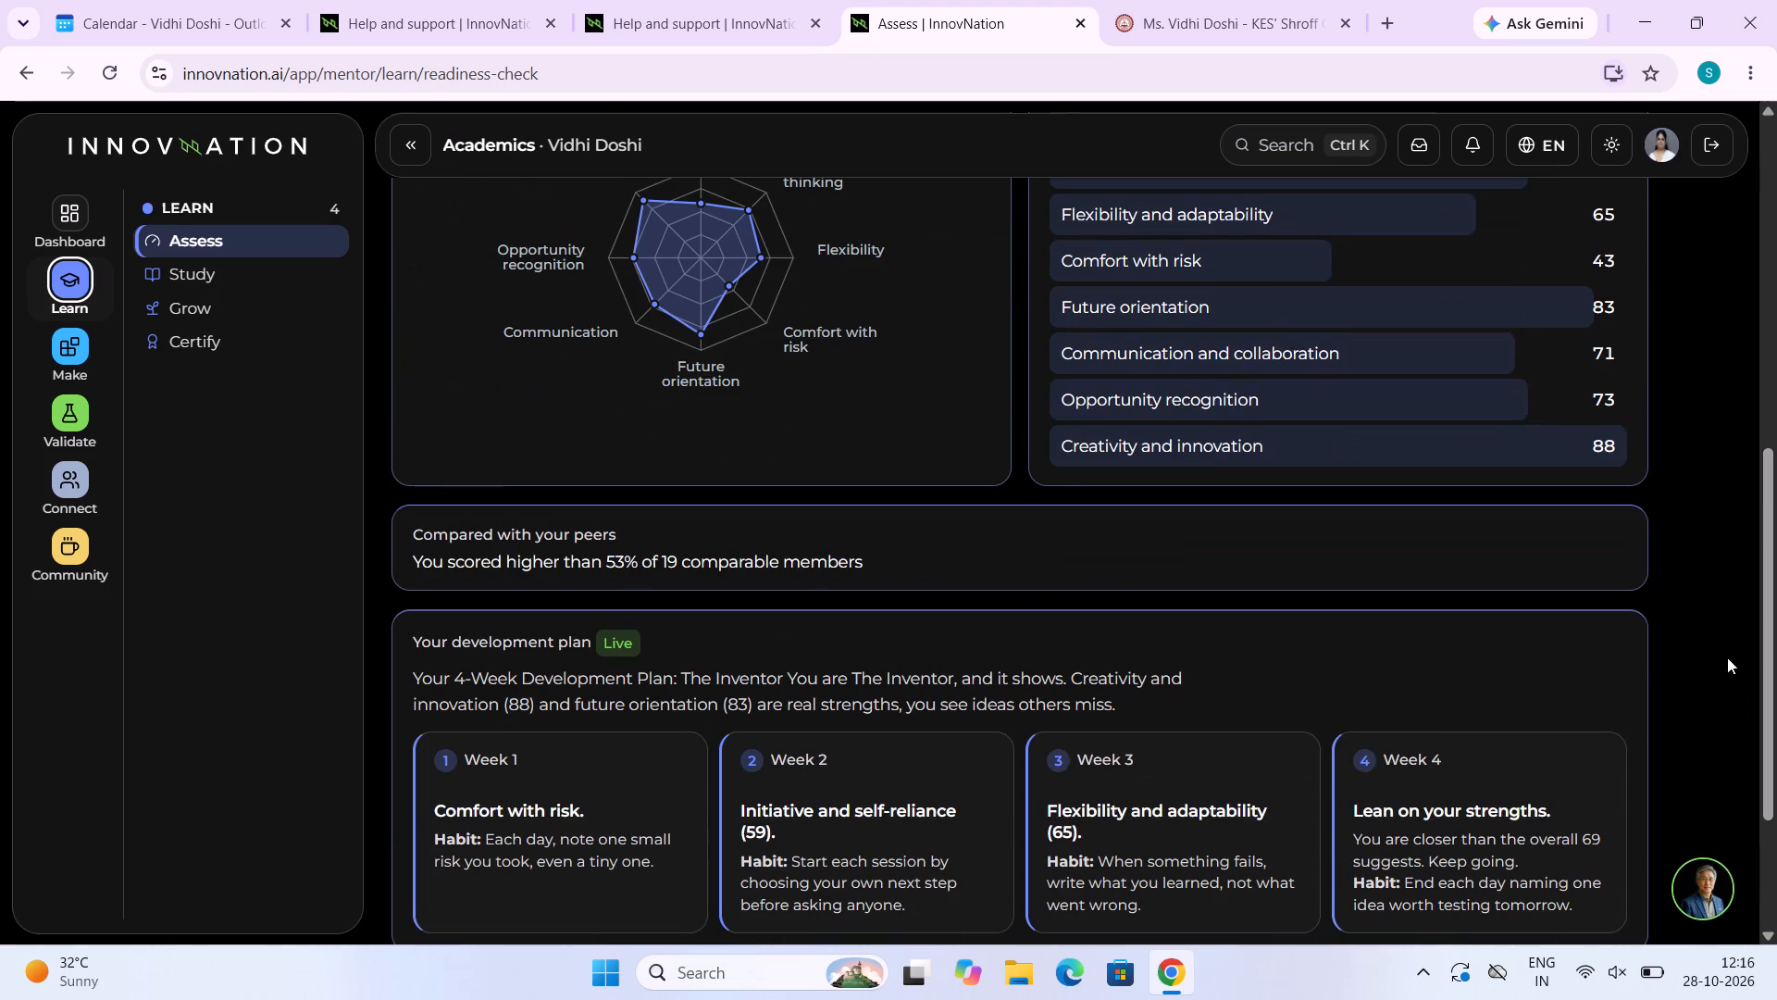
left_click(1776, 484)
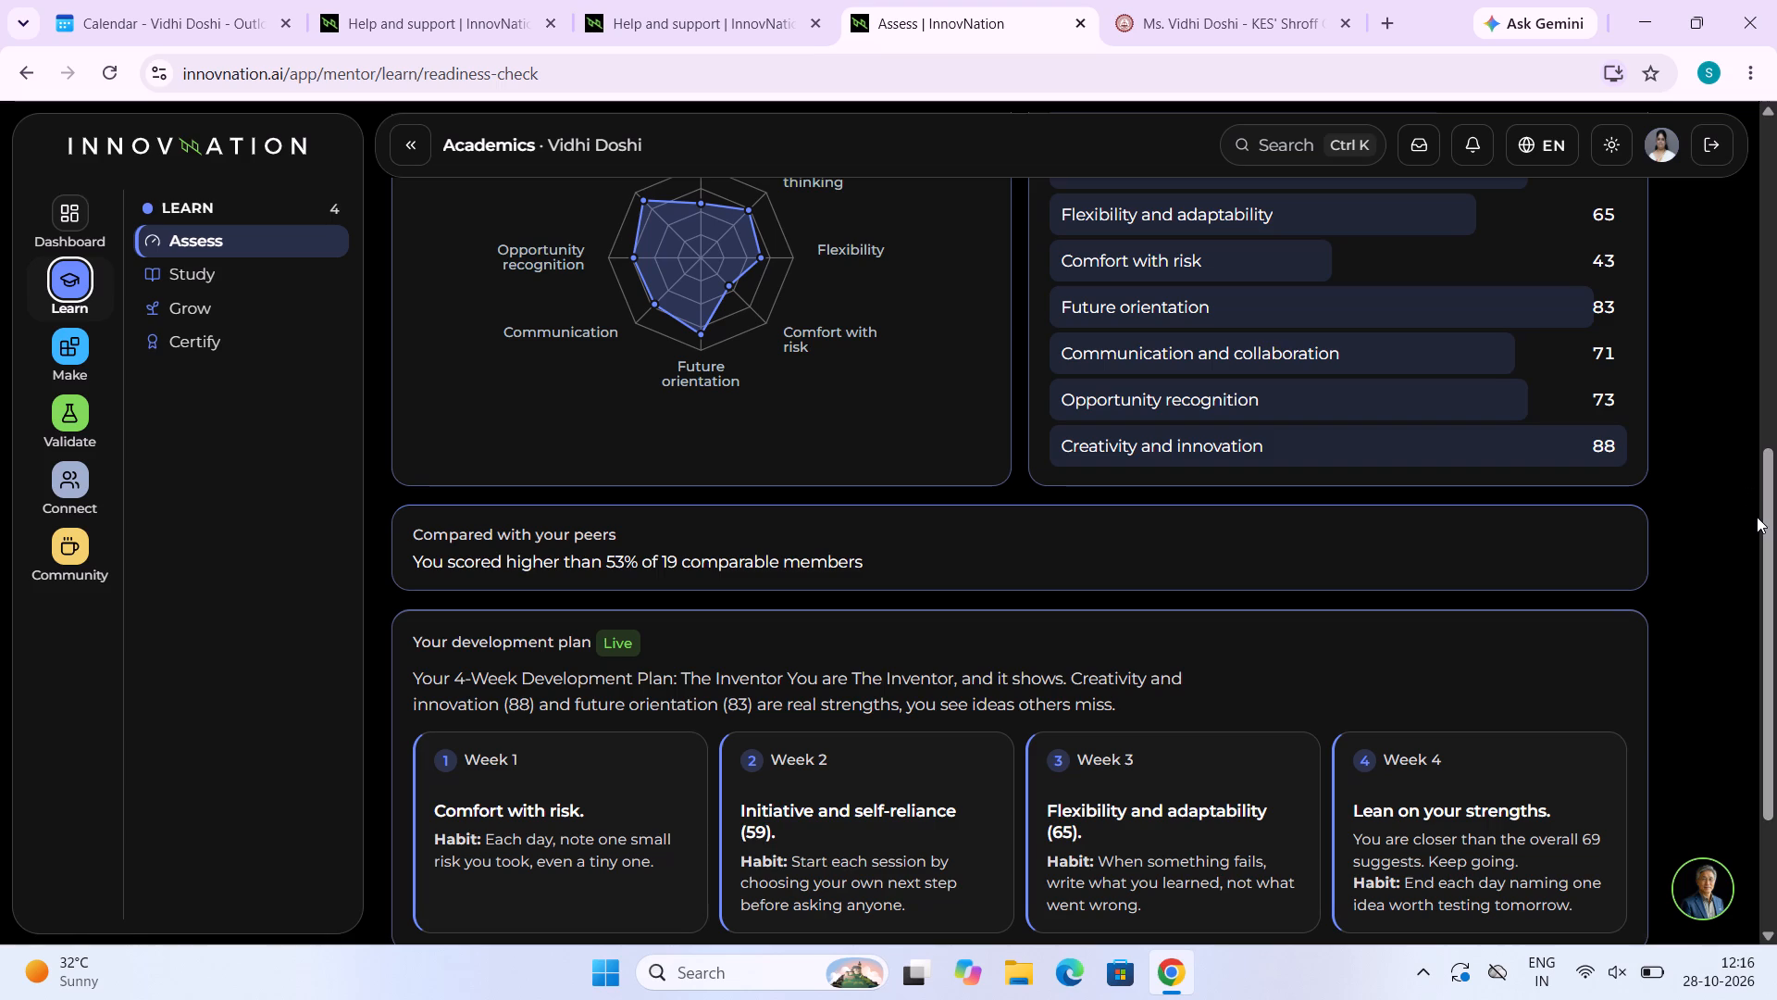
double_click(1757, 516)
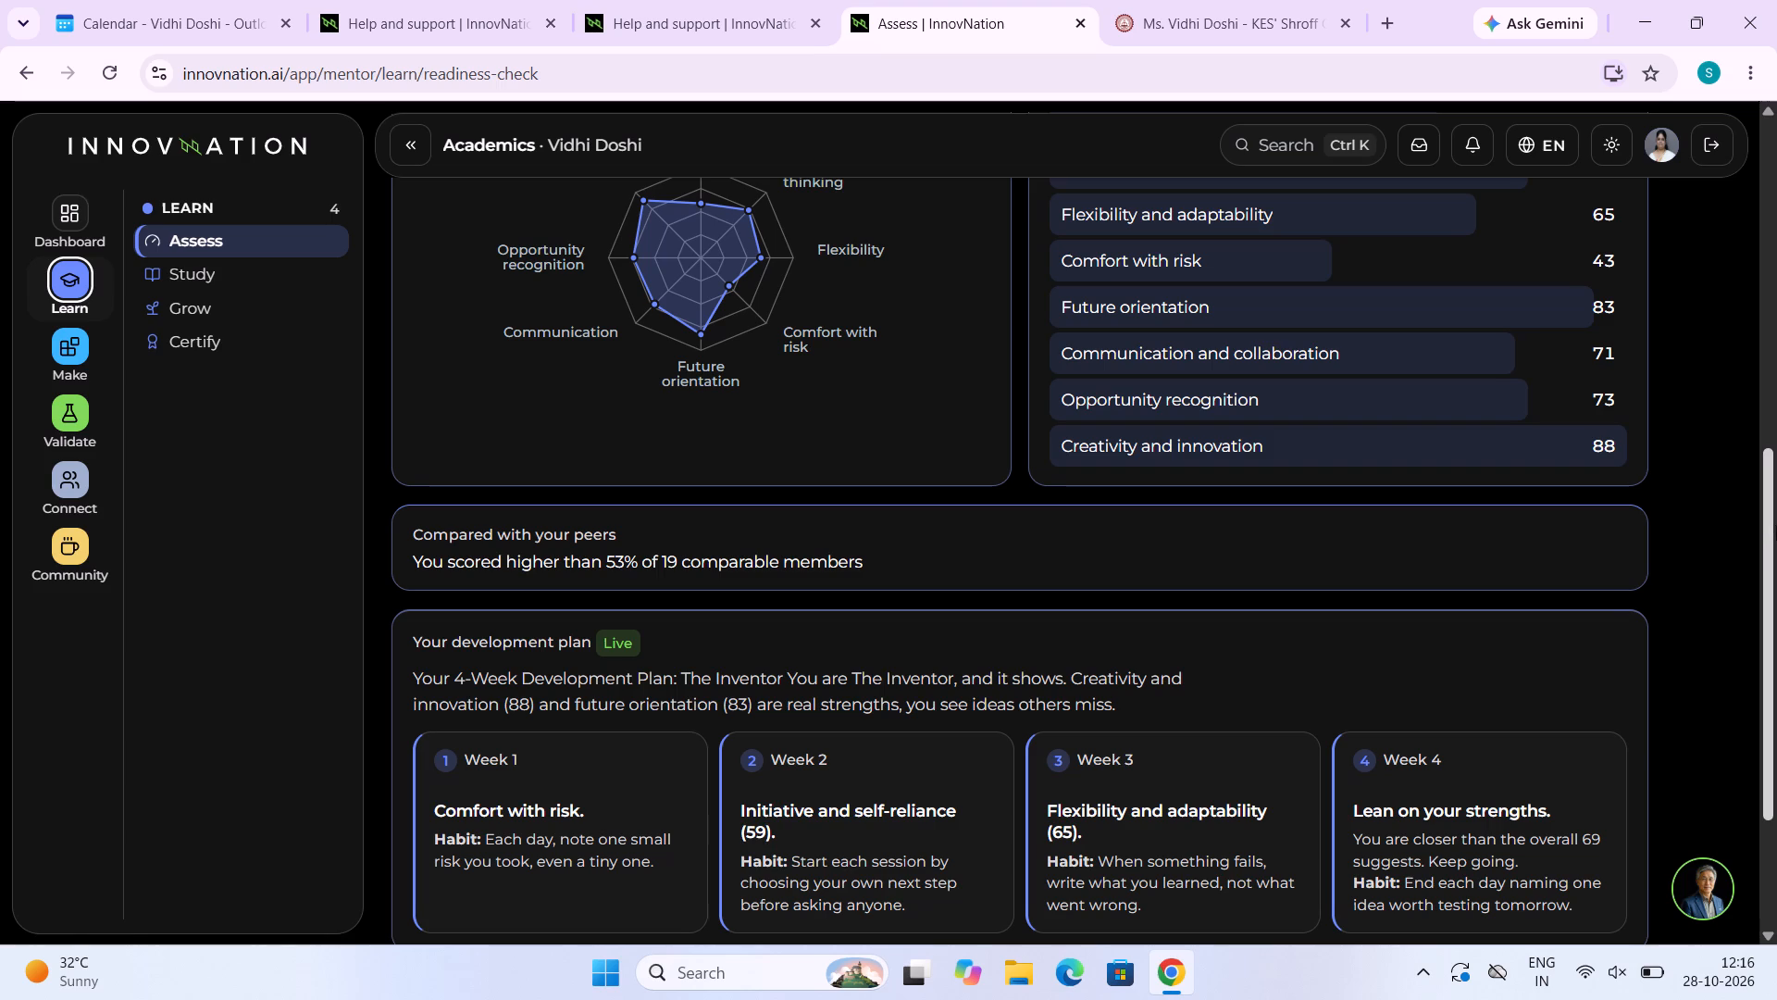
left_click(1774, 523)
left_click(1761, 833)
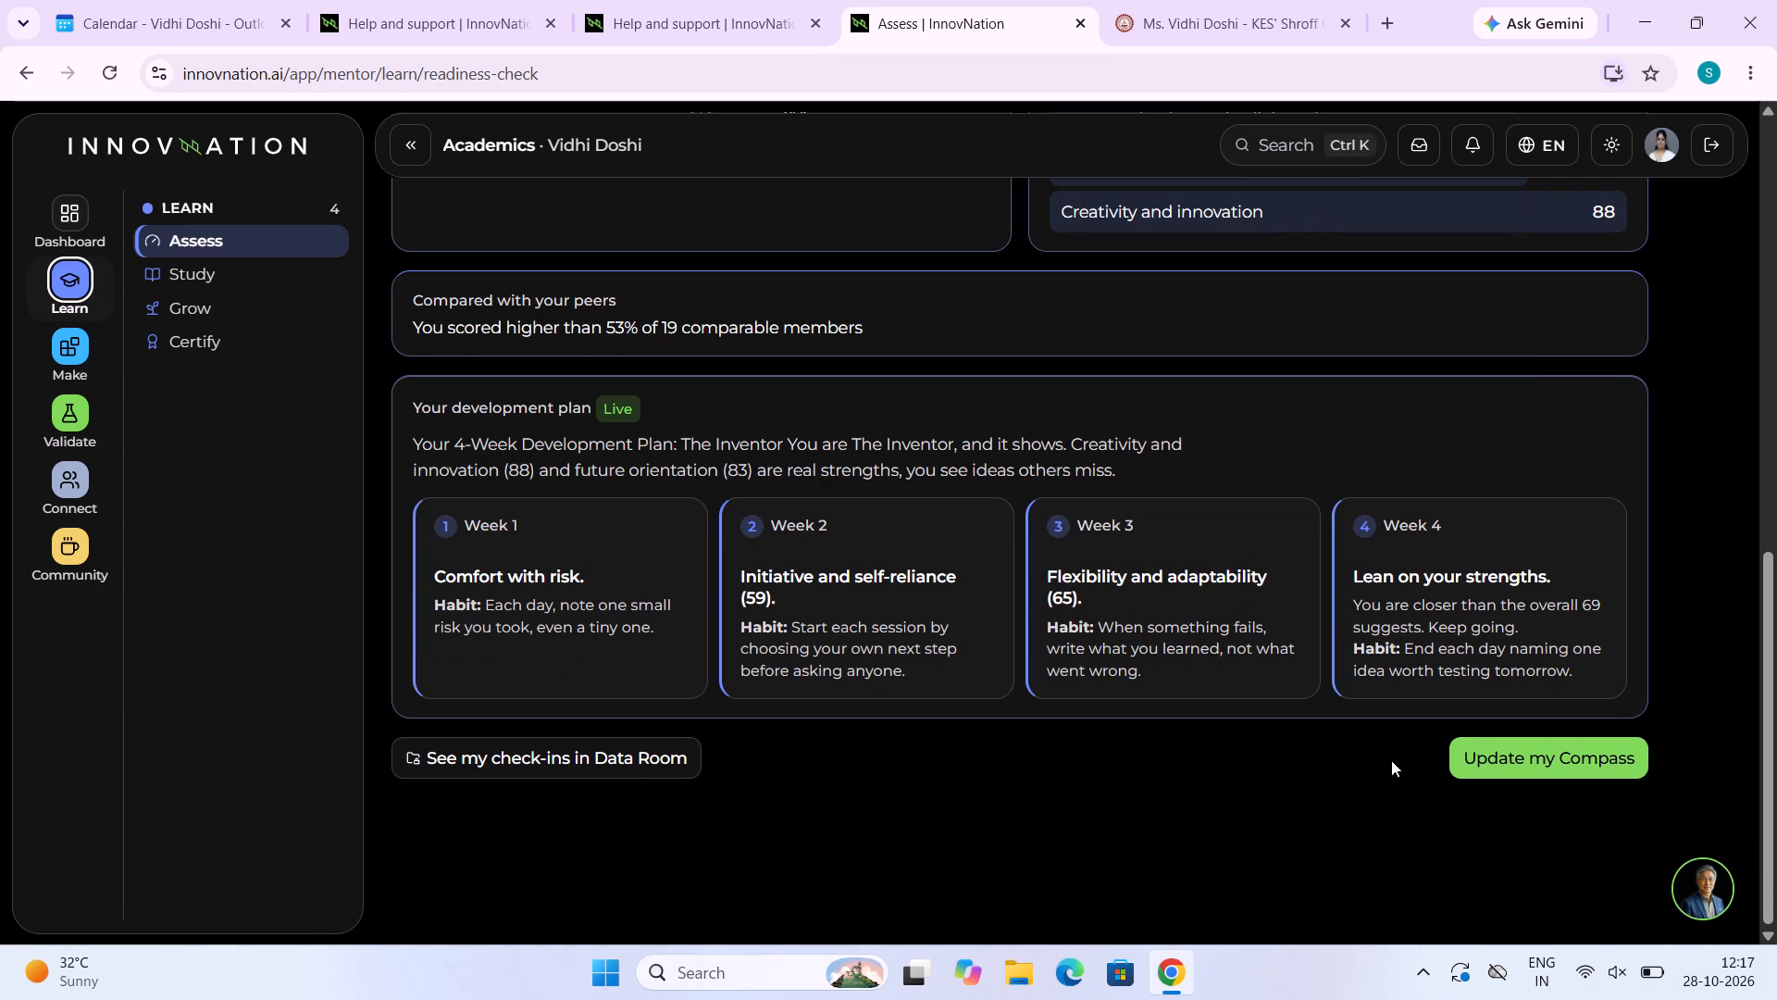
left_click(675, 762)
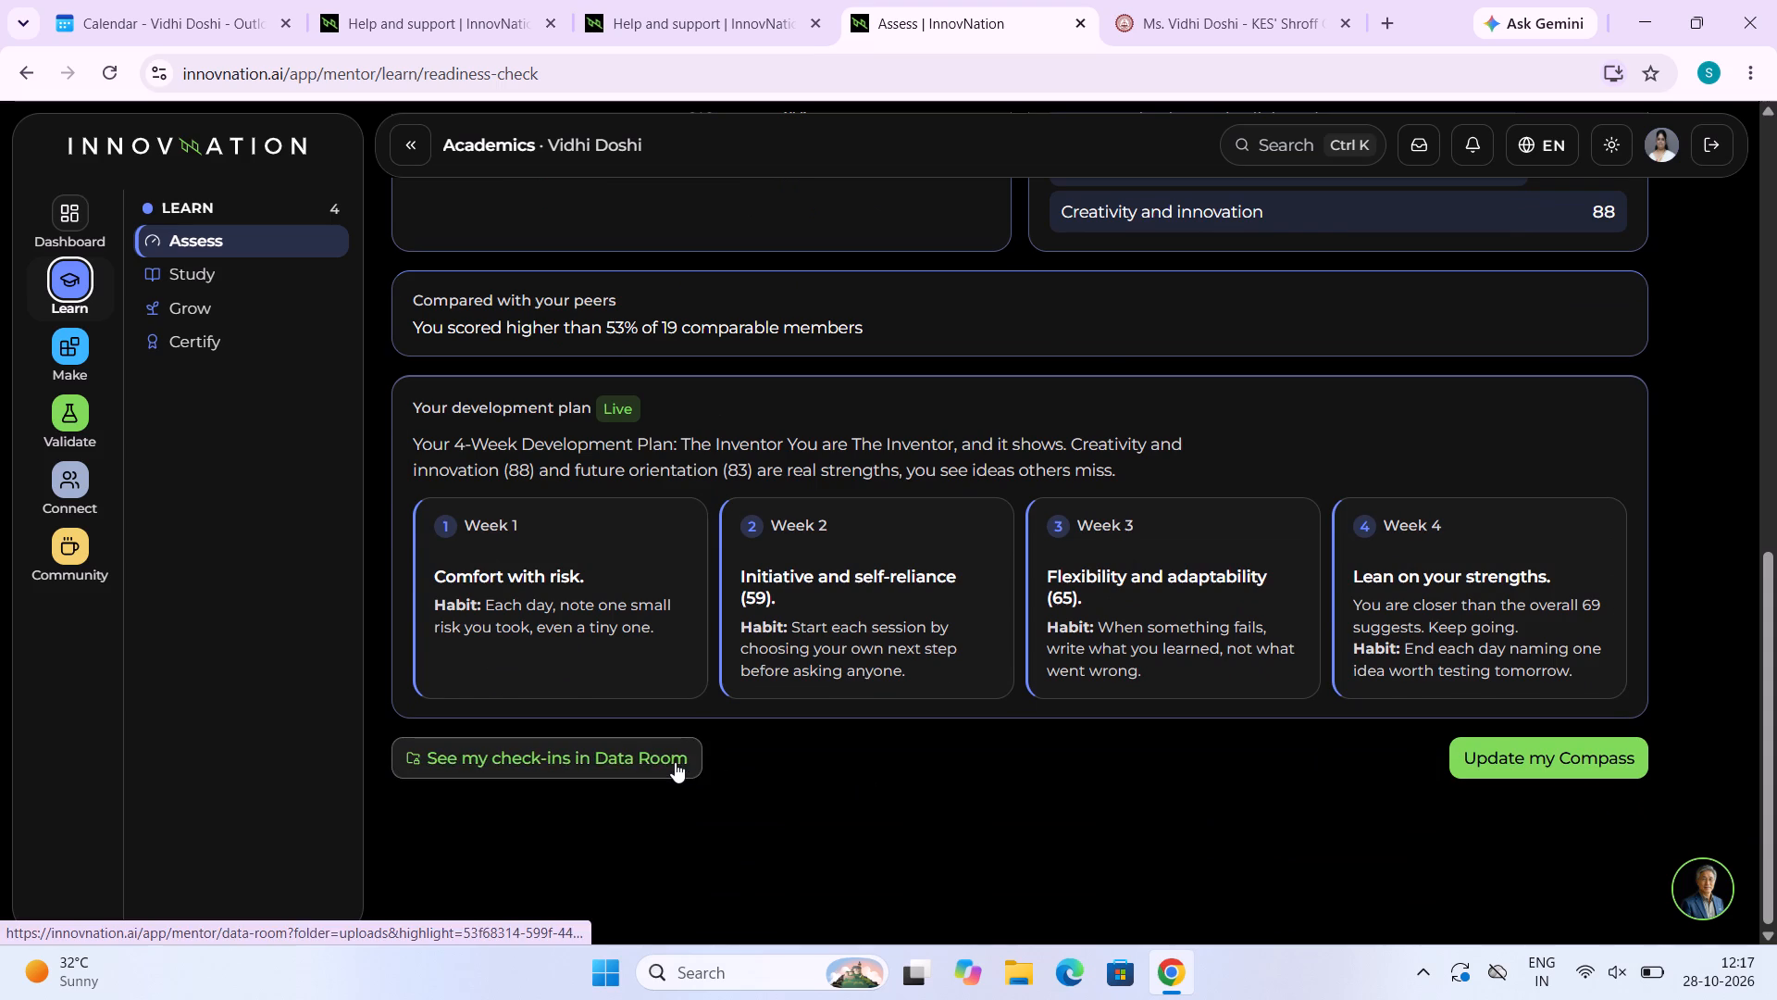
In the first Help and support tab, go back to the Teaching profile and bring its October 2026 calendar into view.
left_click(439, 17)
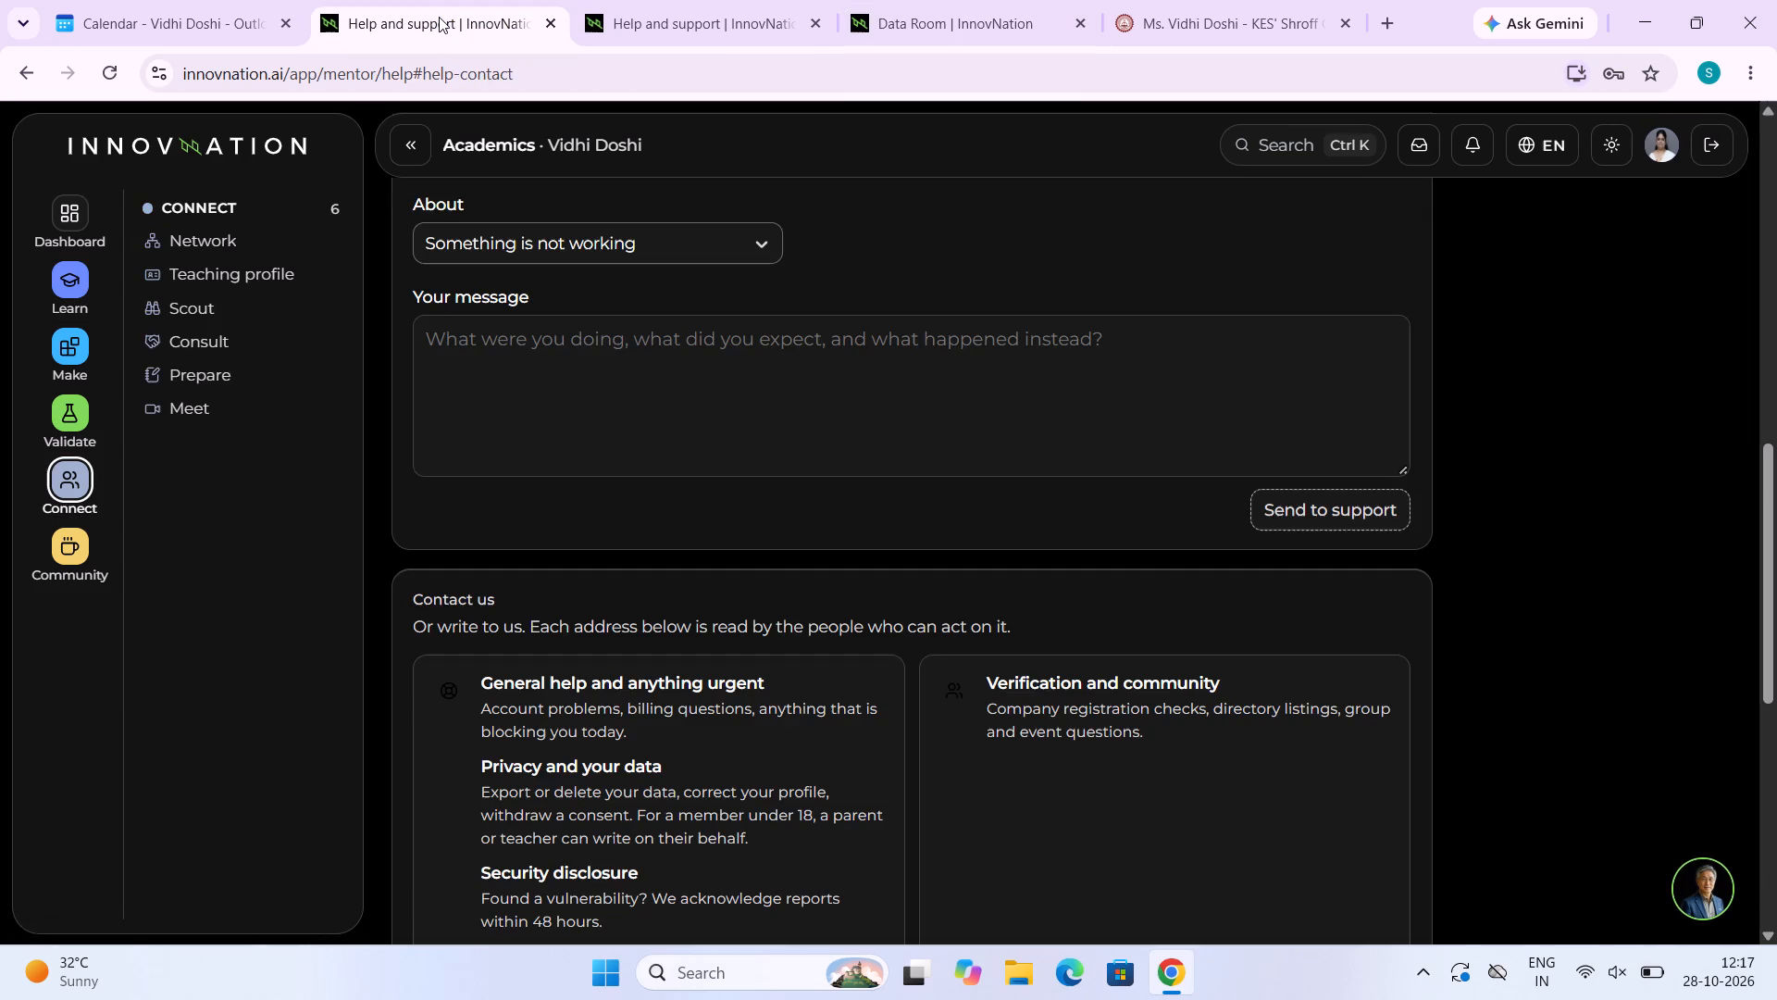
left_click(27, 85)
left_click(27, 85)
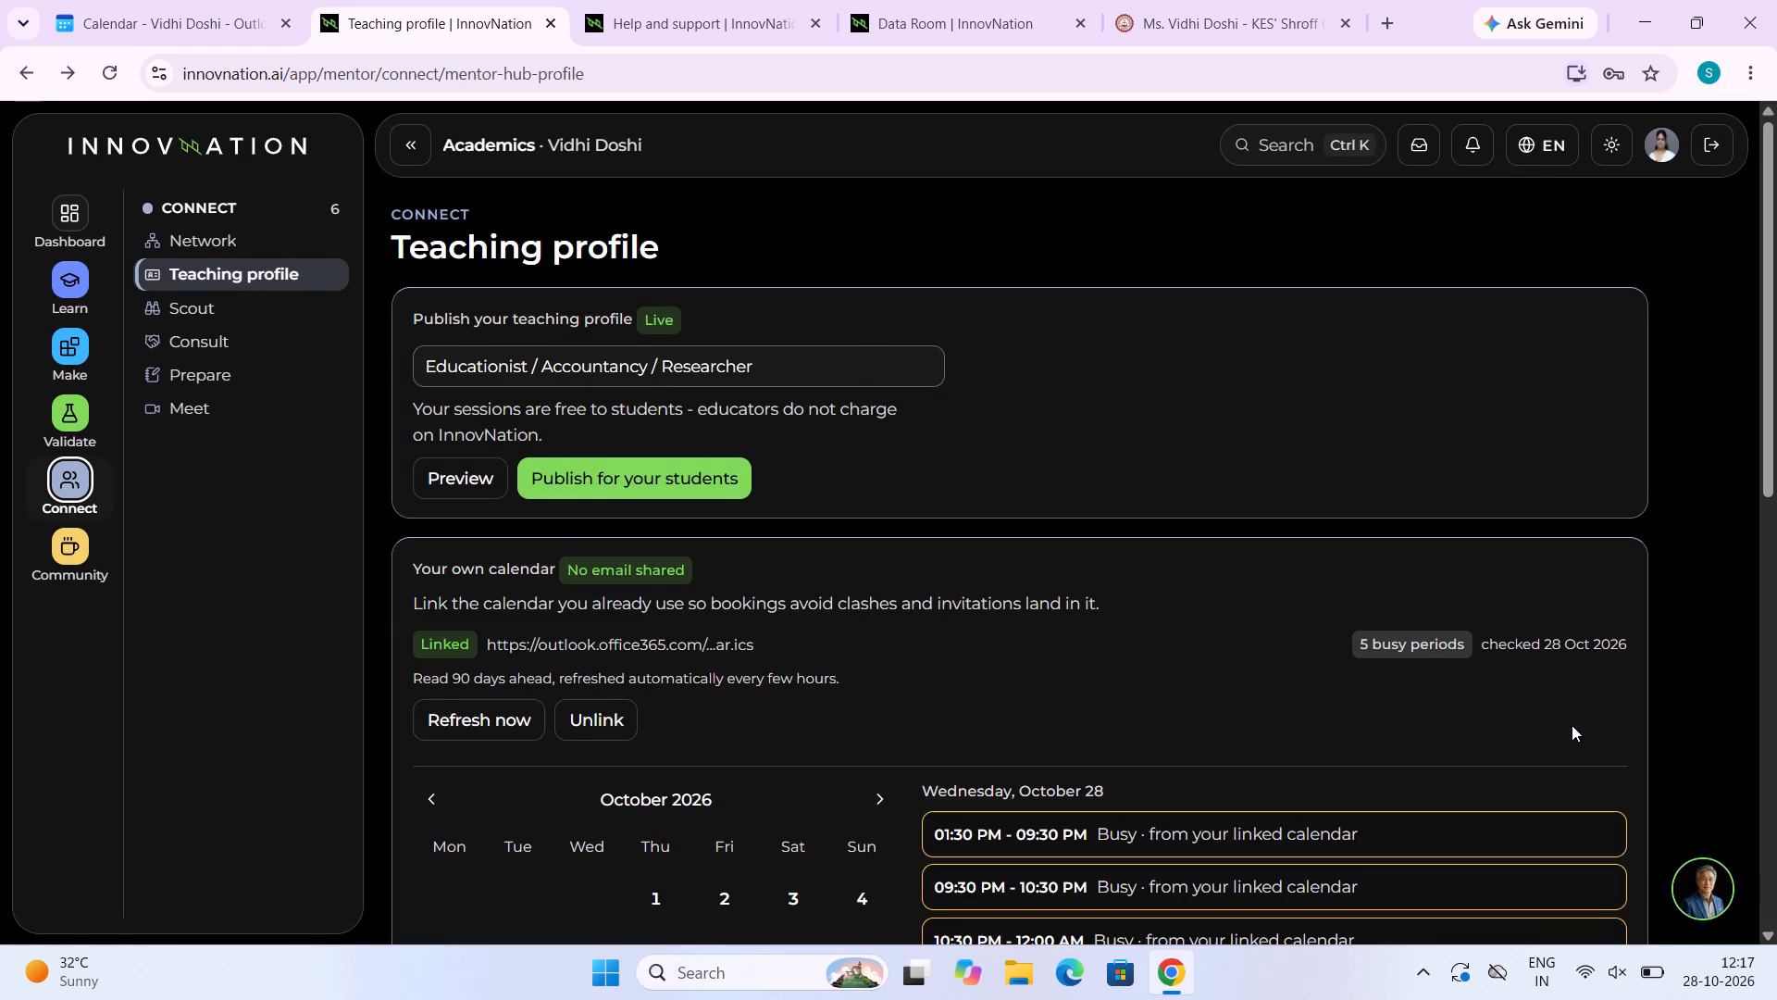
triple_click(1769, 931)
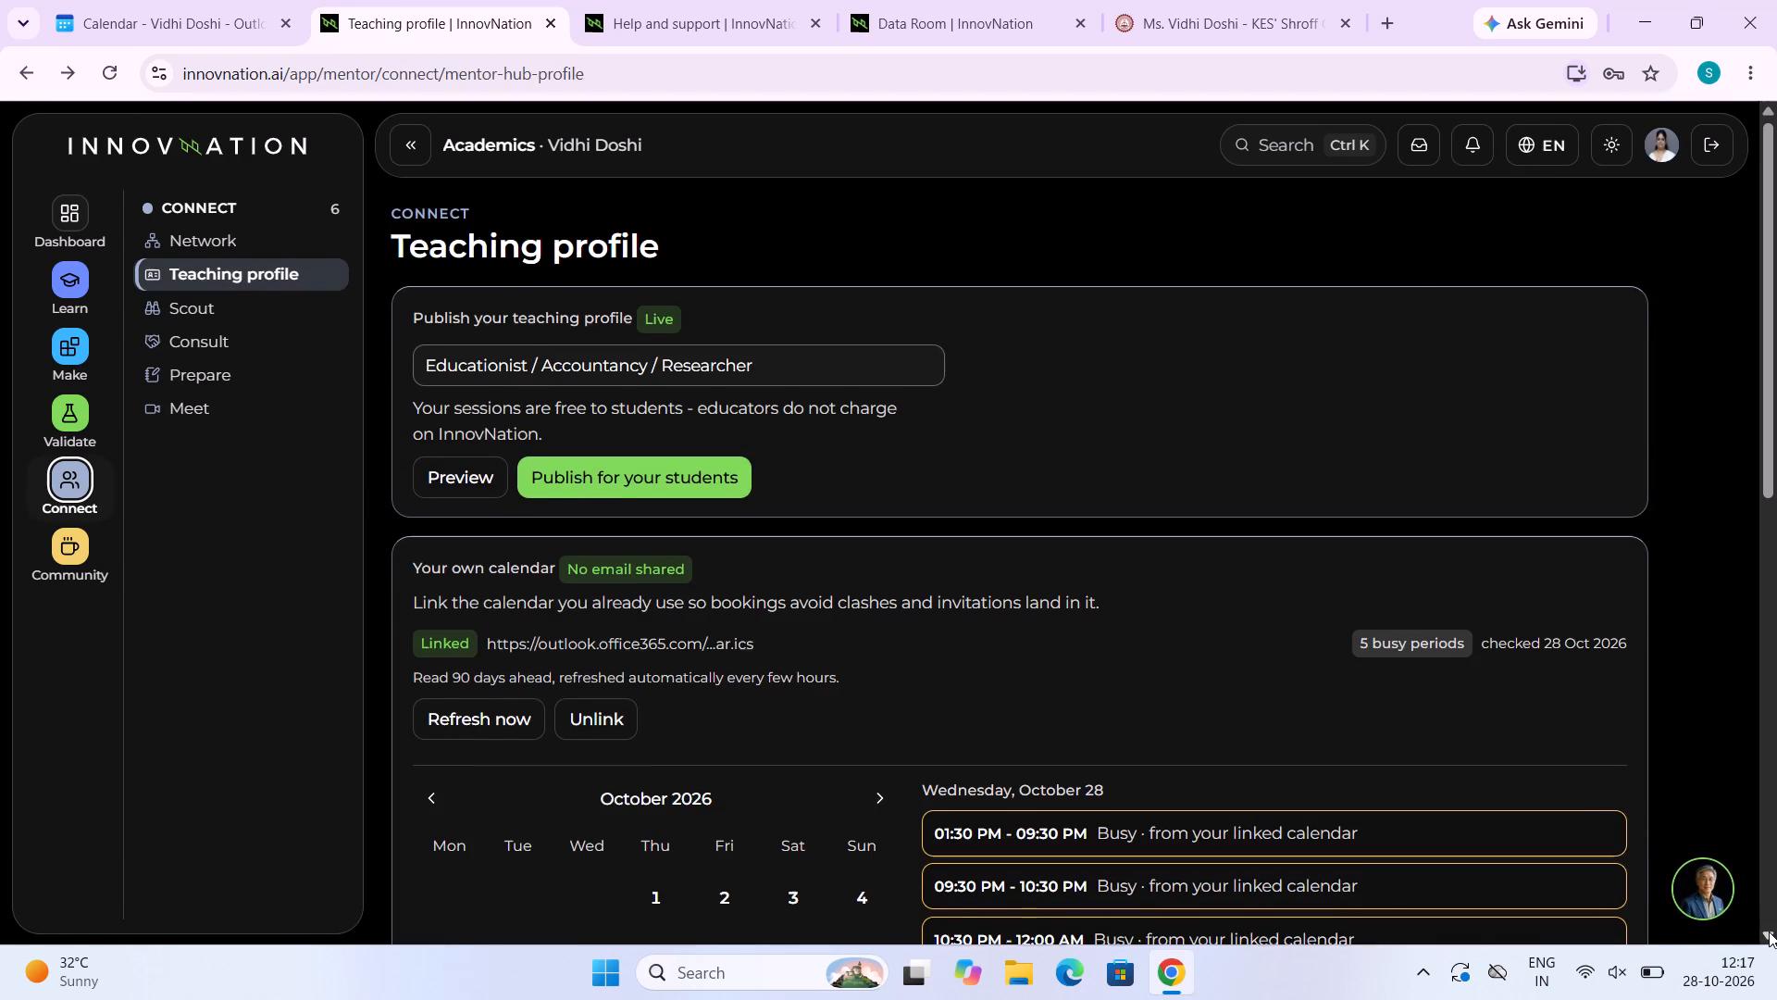
triple_click(1769, 931)
double_click(1769, 931)
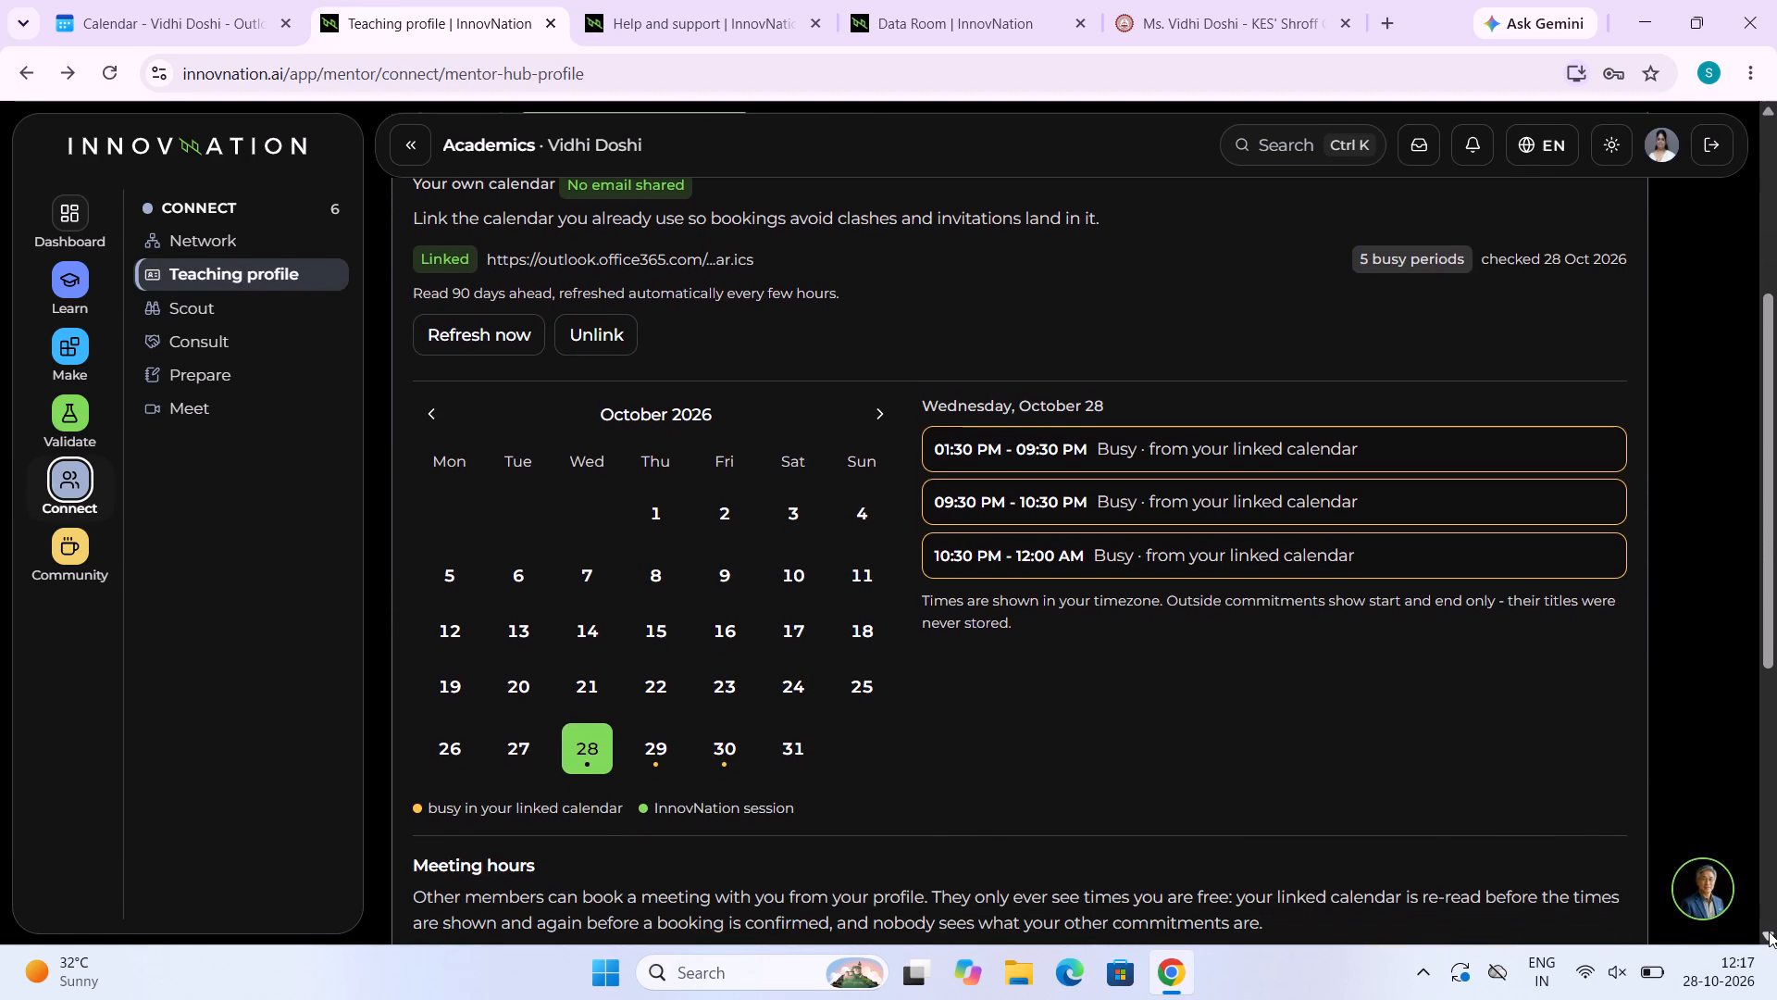
left_click(1776, 113)
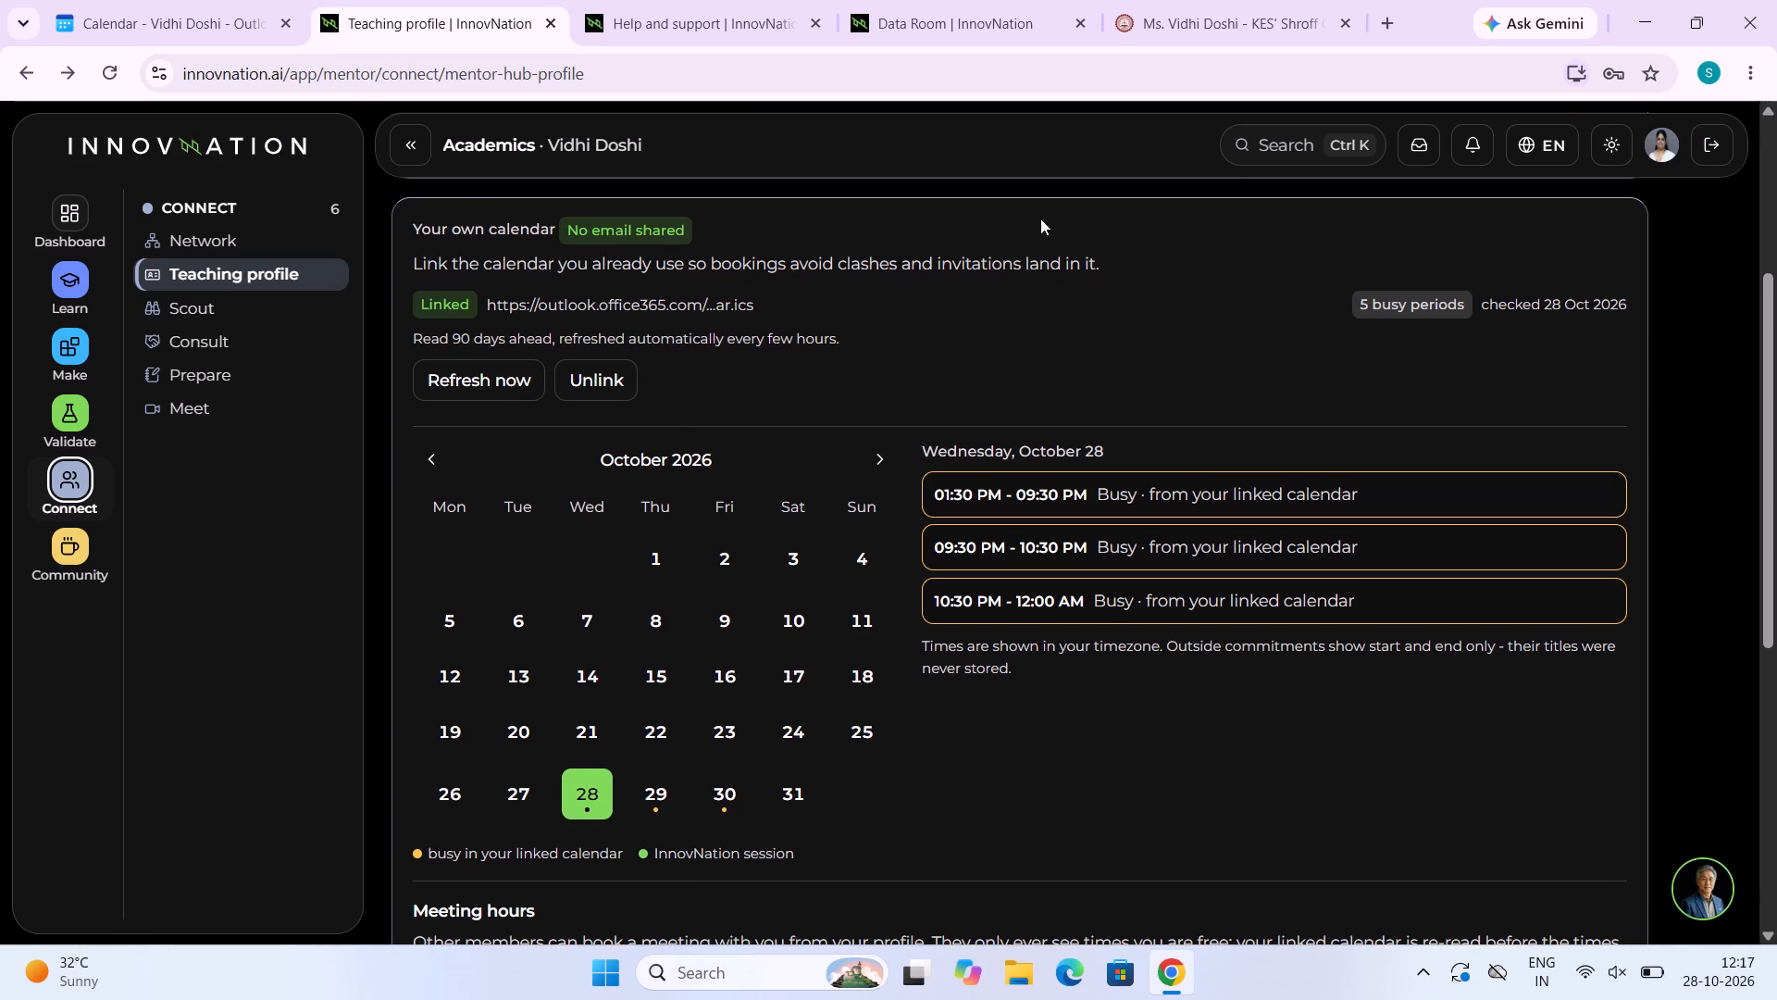
Switch to Snipping Tool, capture the Teaching profile page with its calendar and busy periods, and copy the capture.
left_click(610, 971)
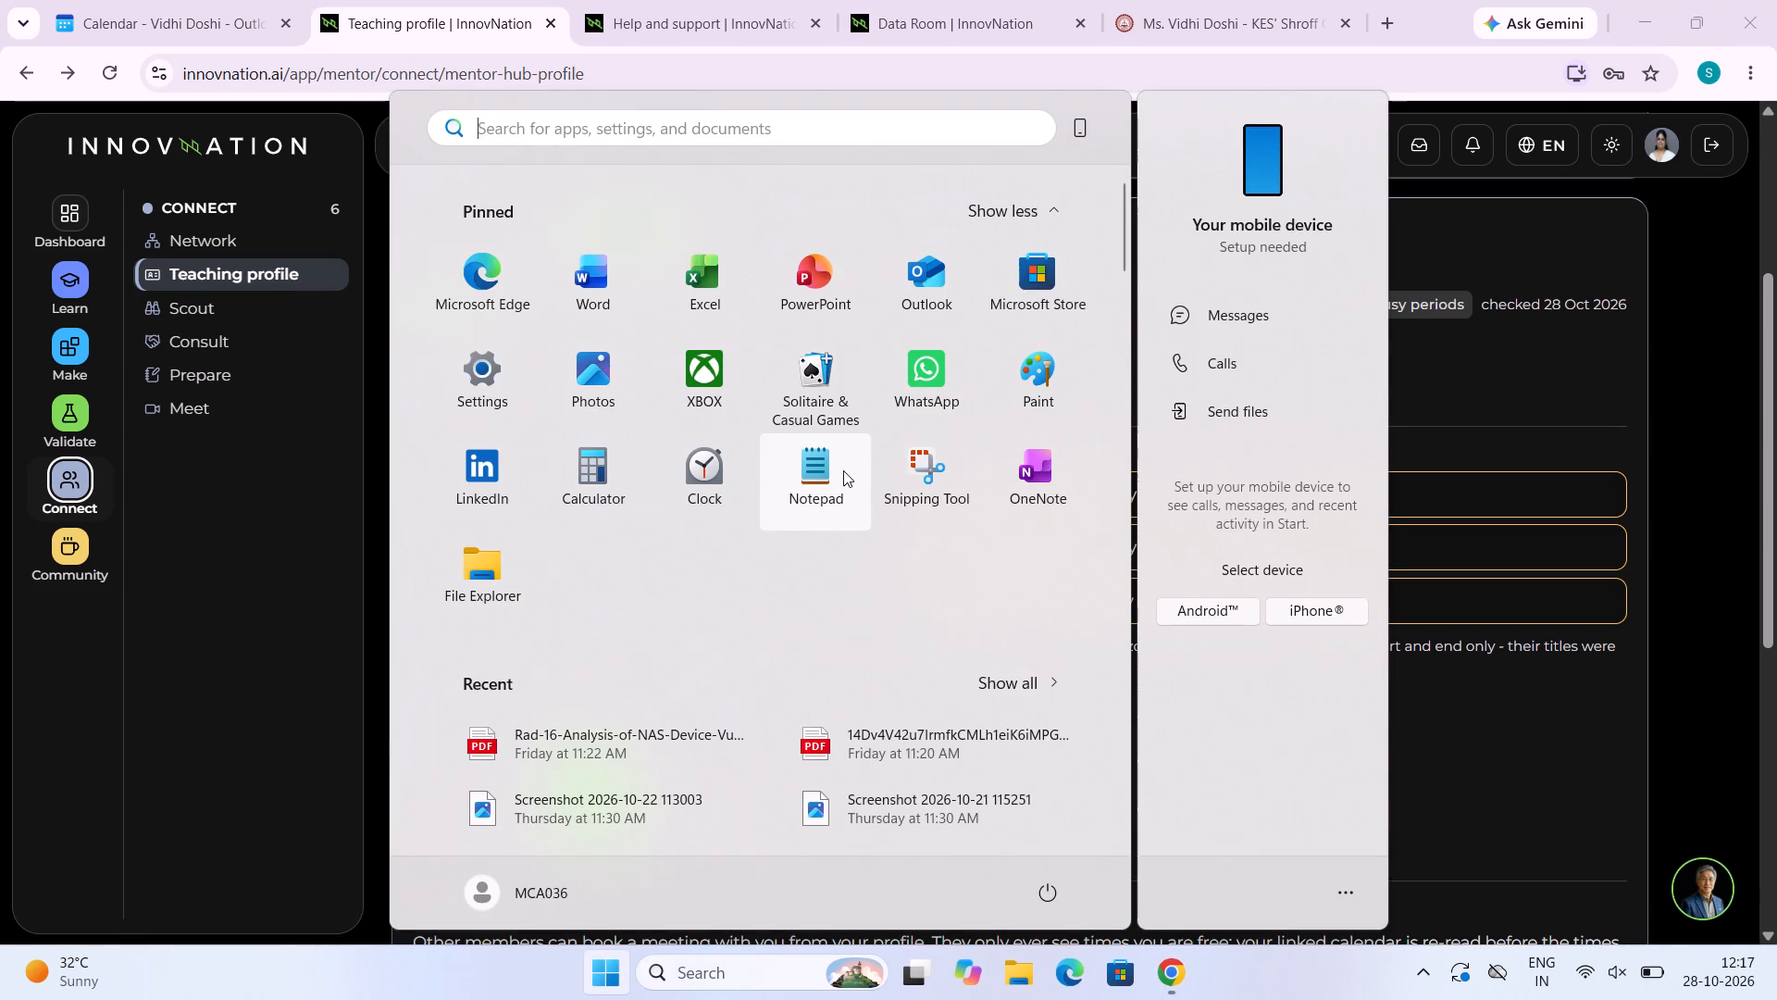
left_click(938, 468)
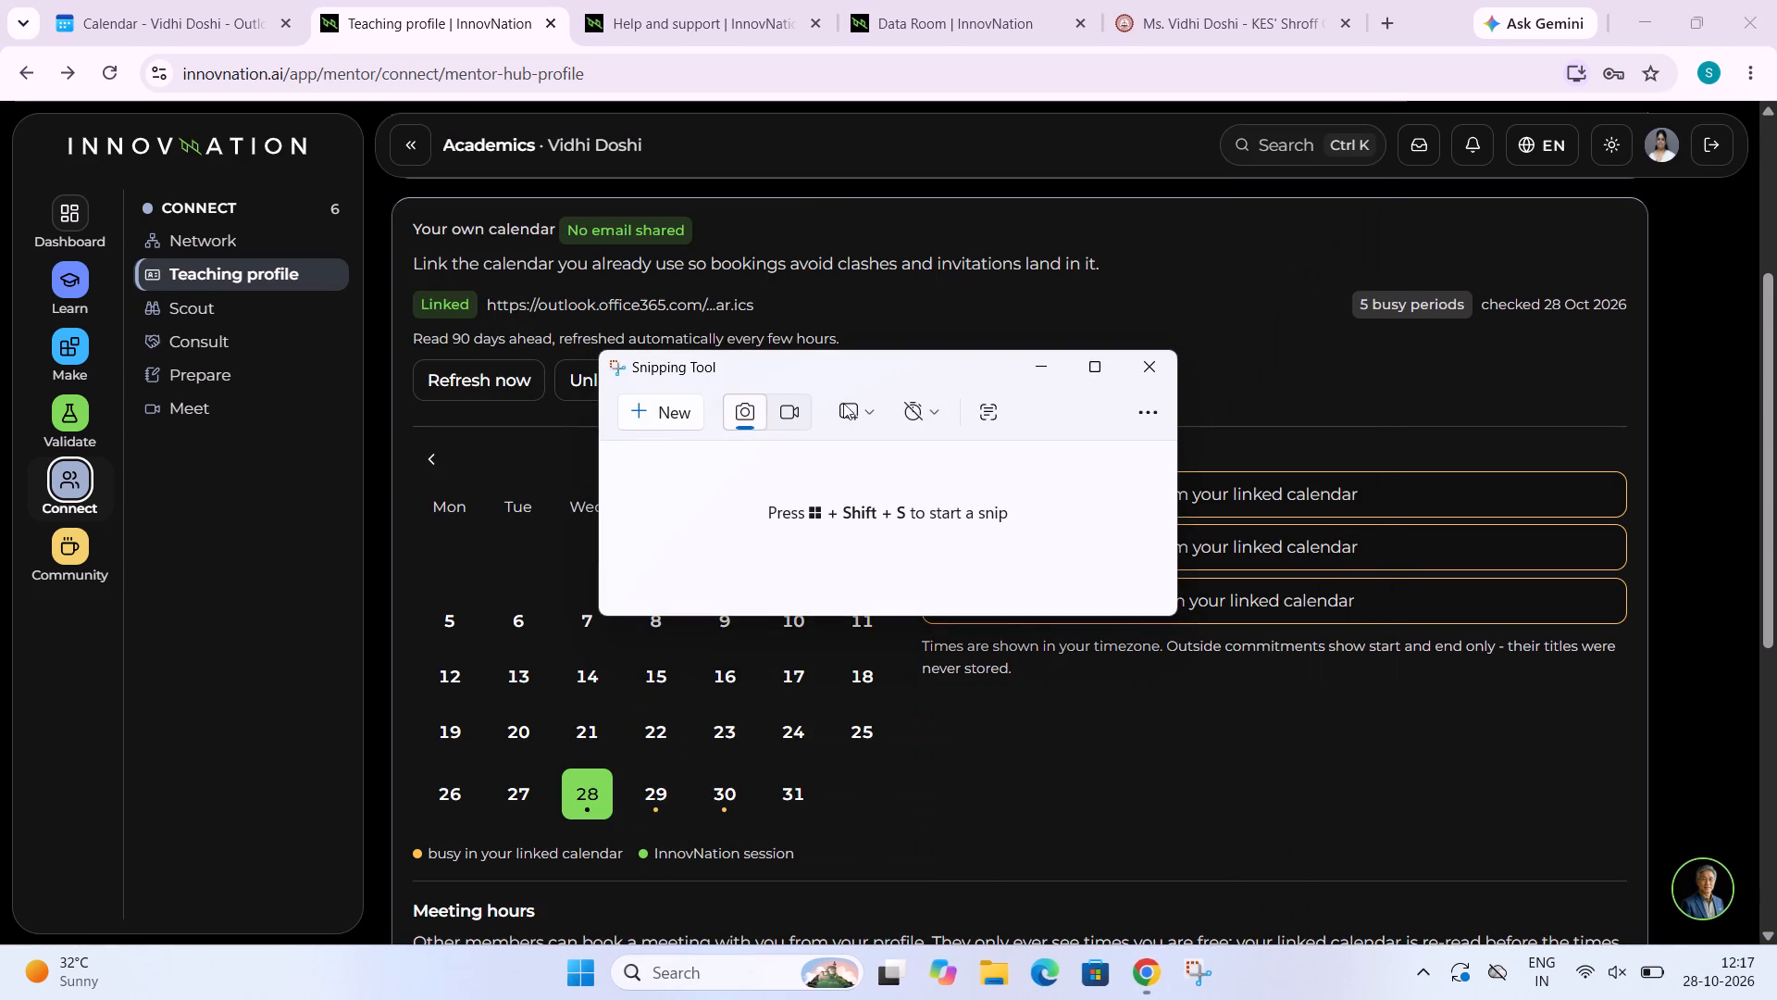
left_click(671, 419)
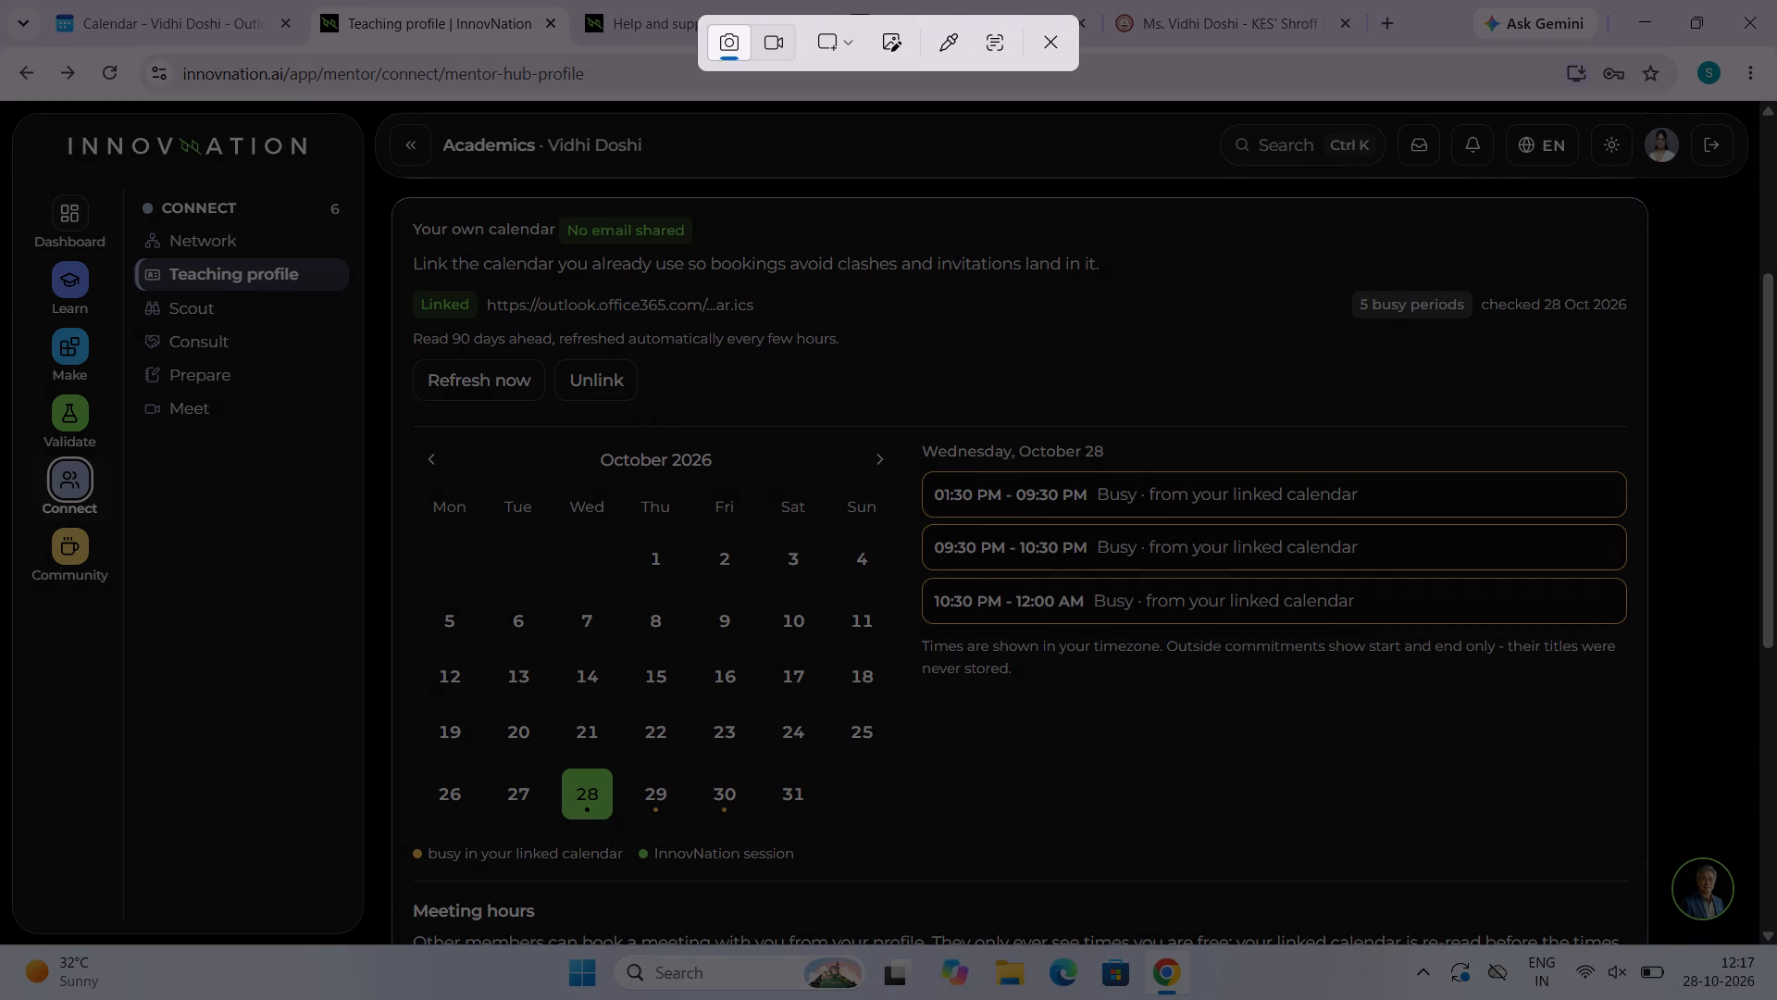
left_click_drag(19, 125, 1742, 854)
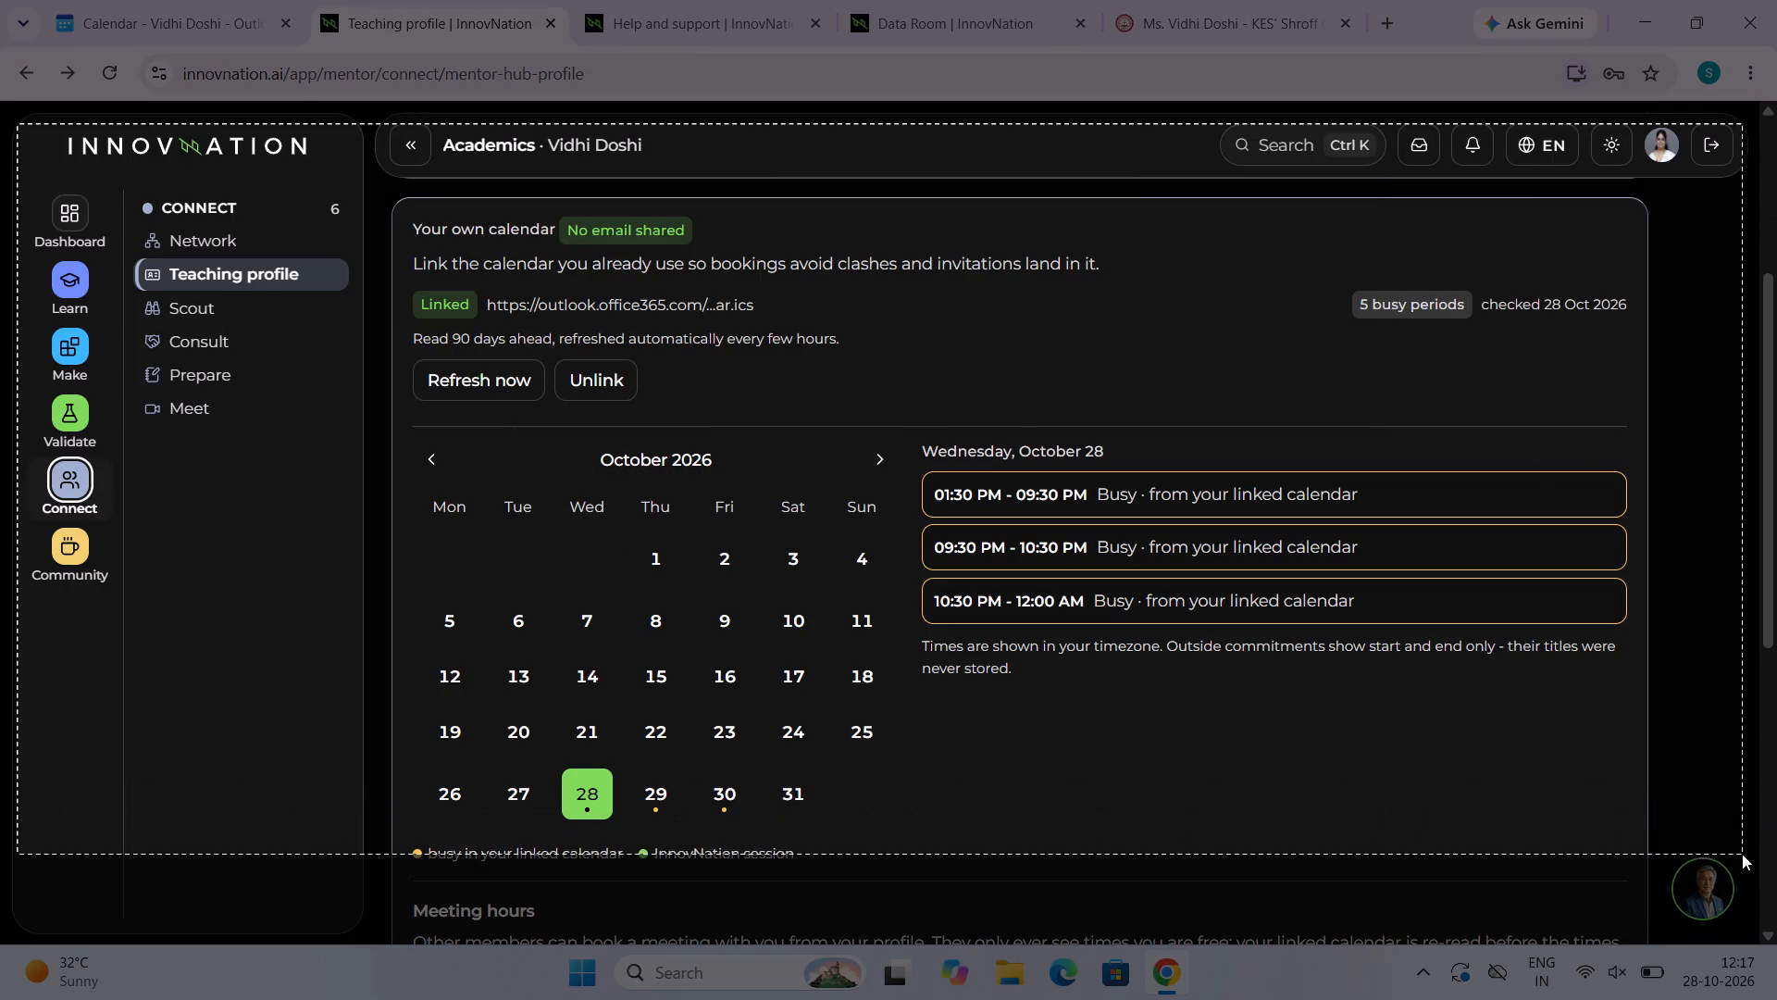
left_click_drag(1742, 854, 1737, 883)
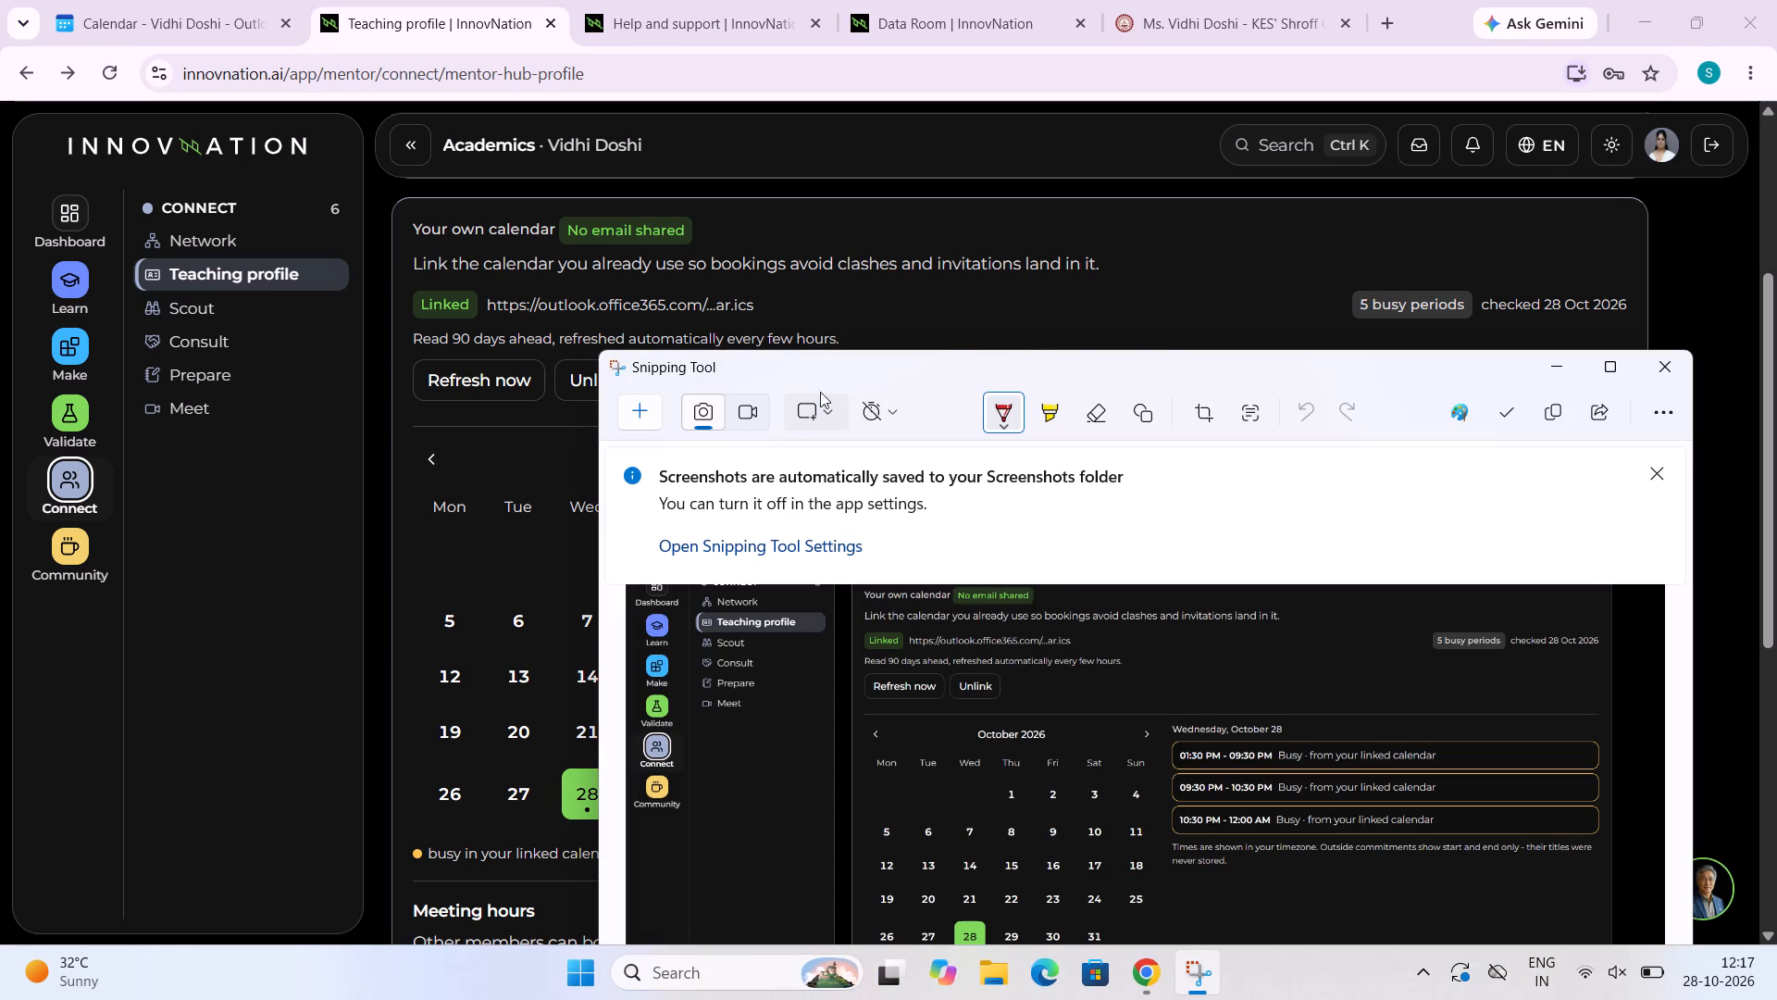
left_click(1548, 419)
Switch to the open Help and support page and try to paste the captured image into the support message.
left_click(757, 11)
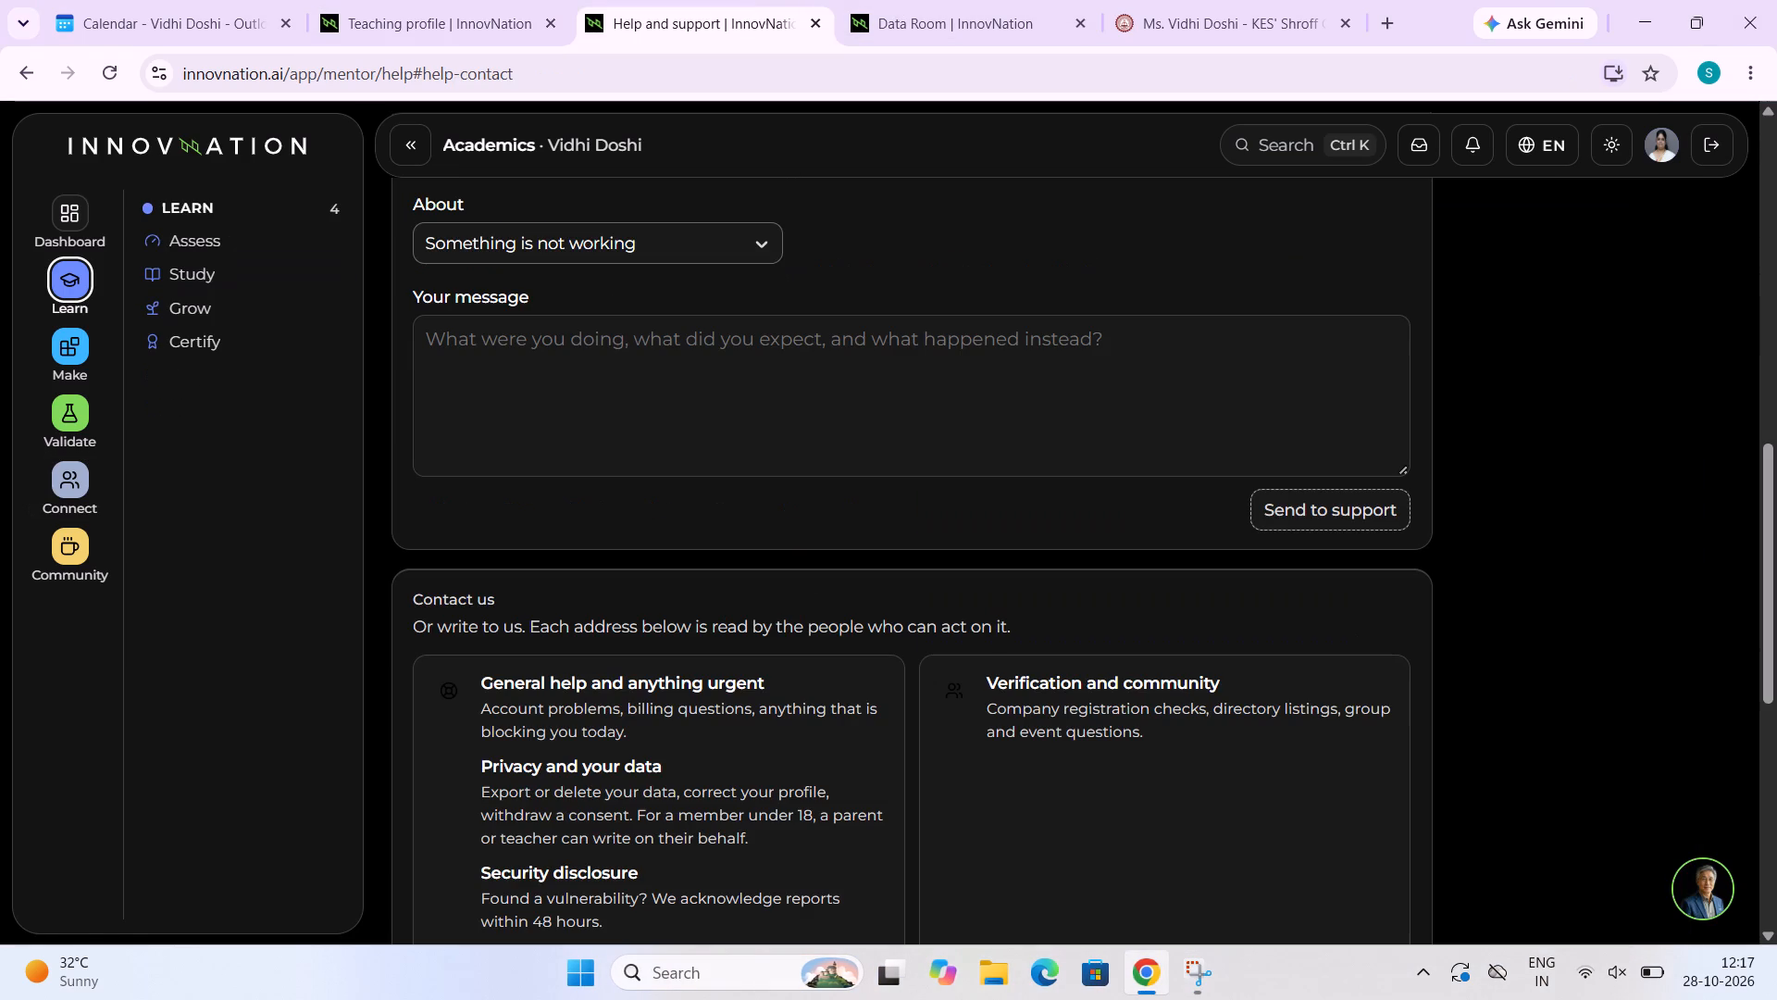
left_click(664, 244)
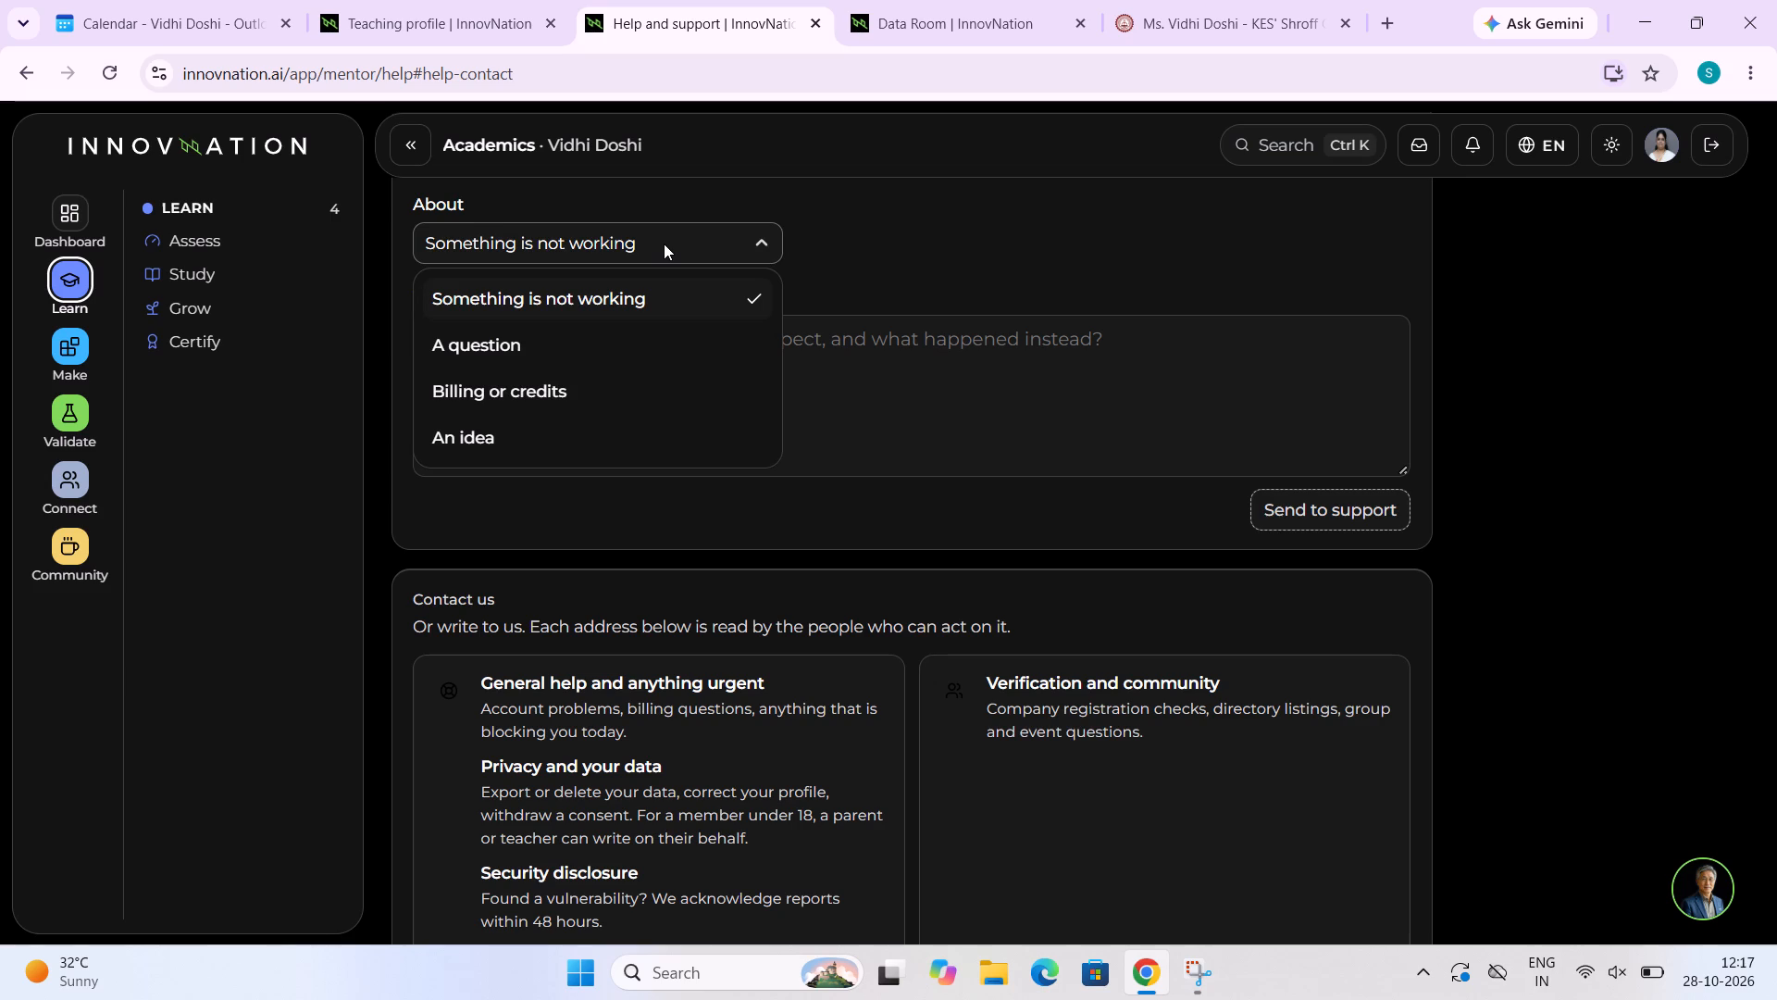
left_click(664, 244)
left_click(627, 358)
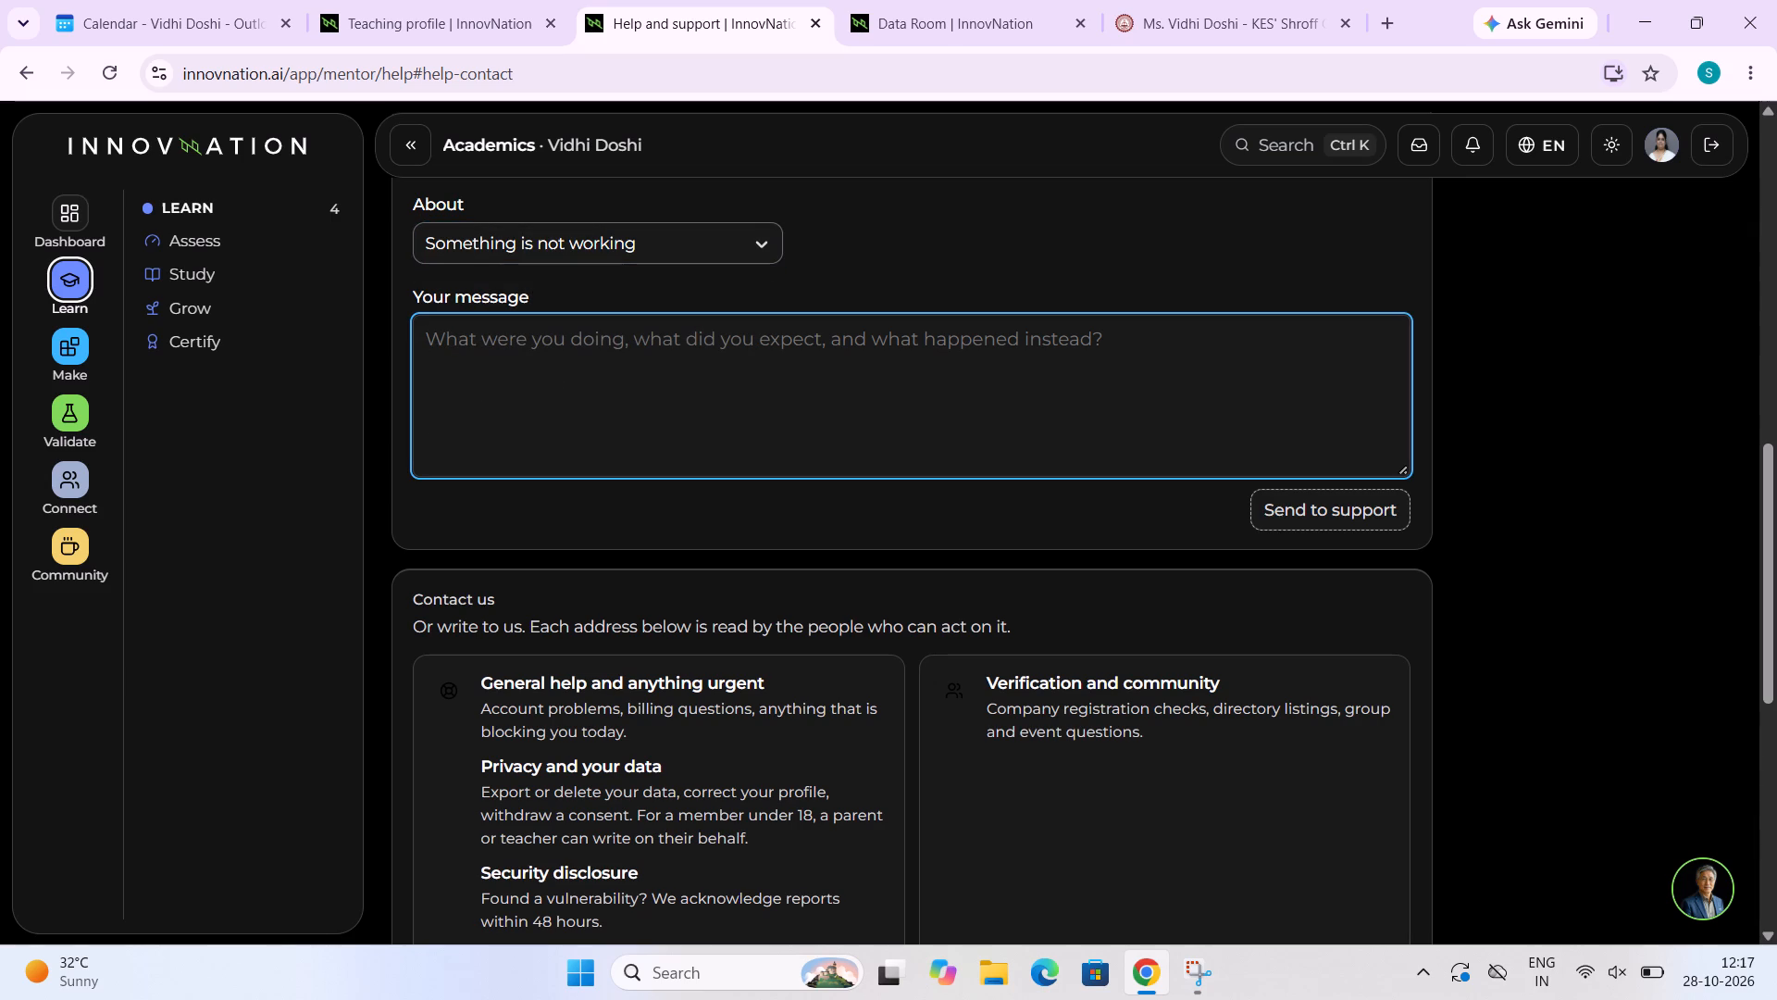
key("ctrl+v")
Send support the message "Time not showing properly with the calendar sync, even though its on same time zone" about Something is not working.
triple_click(1771, 111)
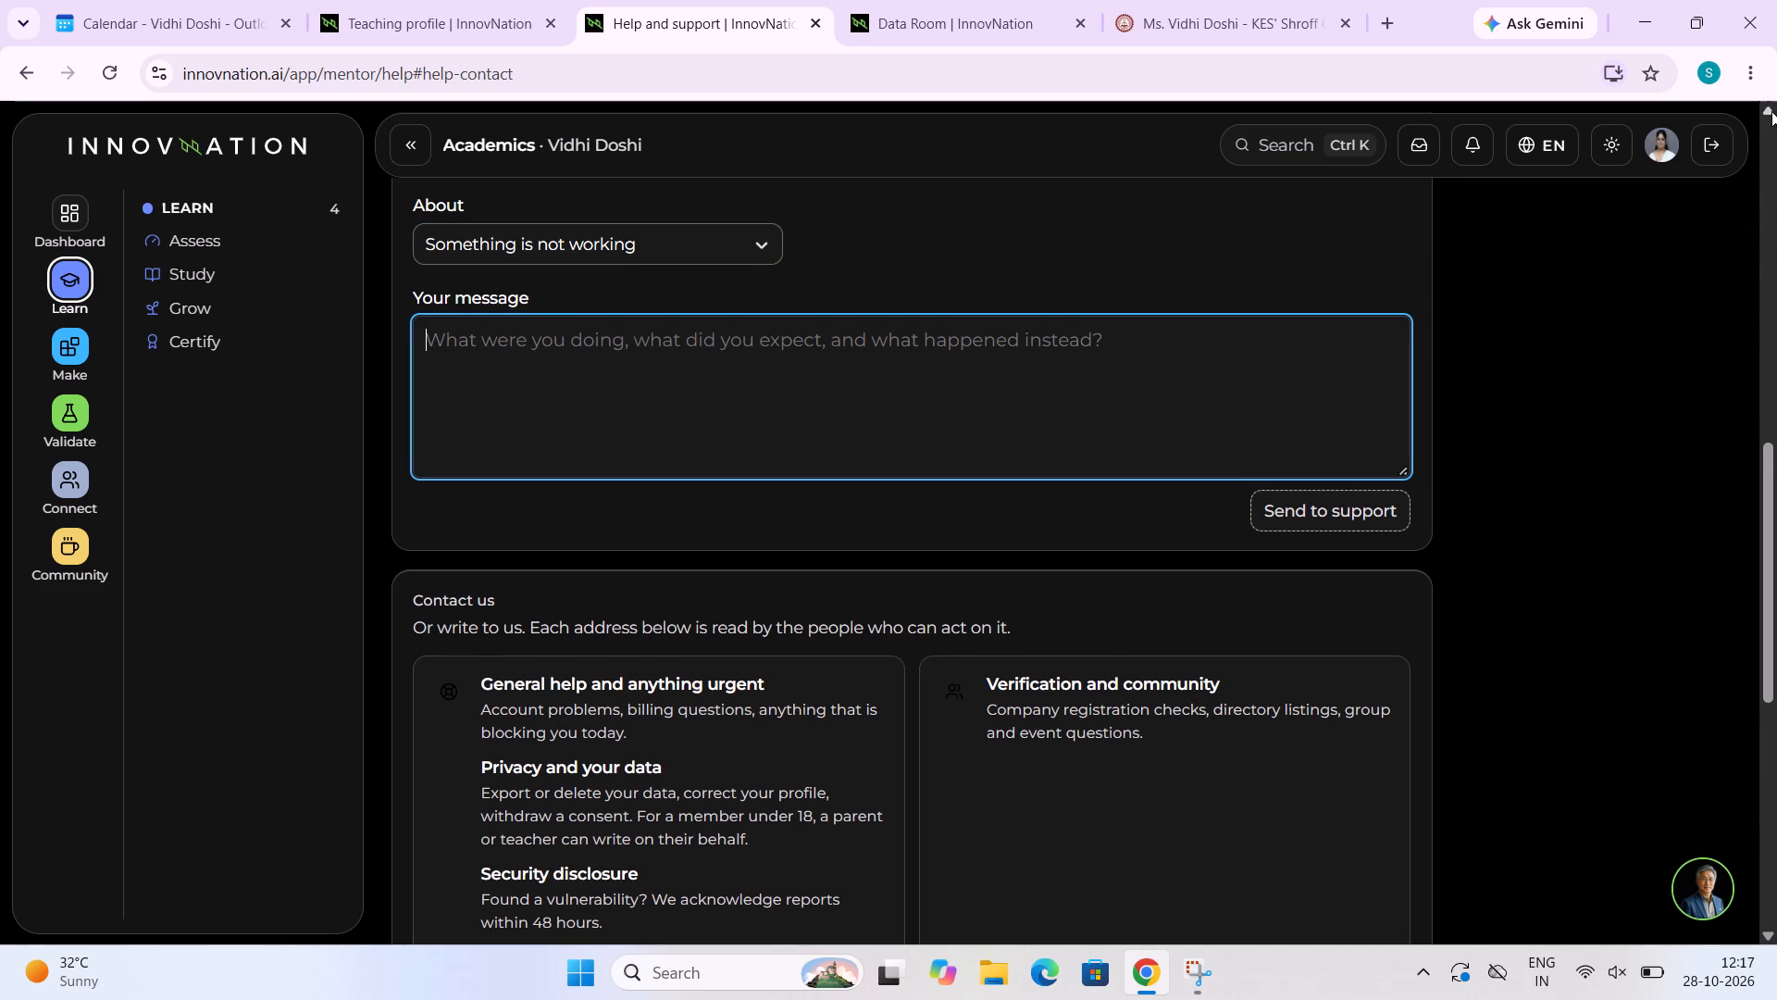
triple_click(1771, 111)
double_click(1771, 111)
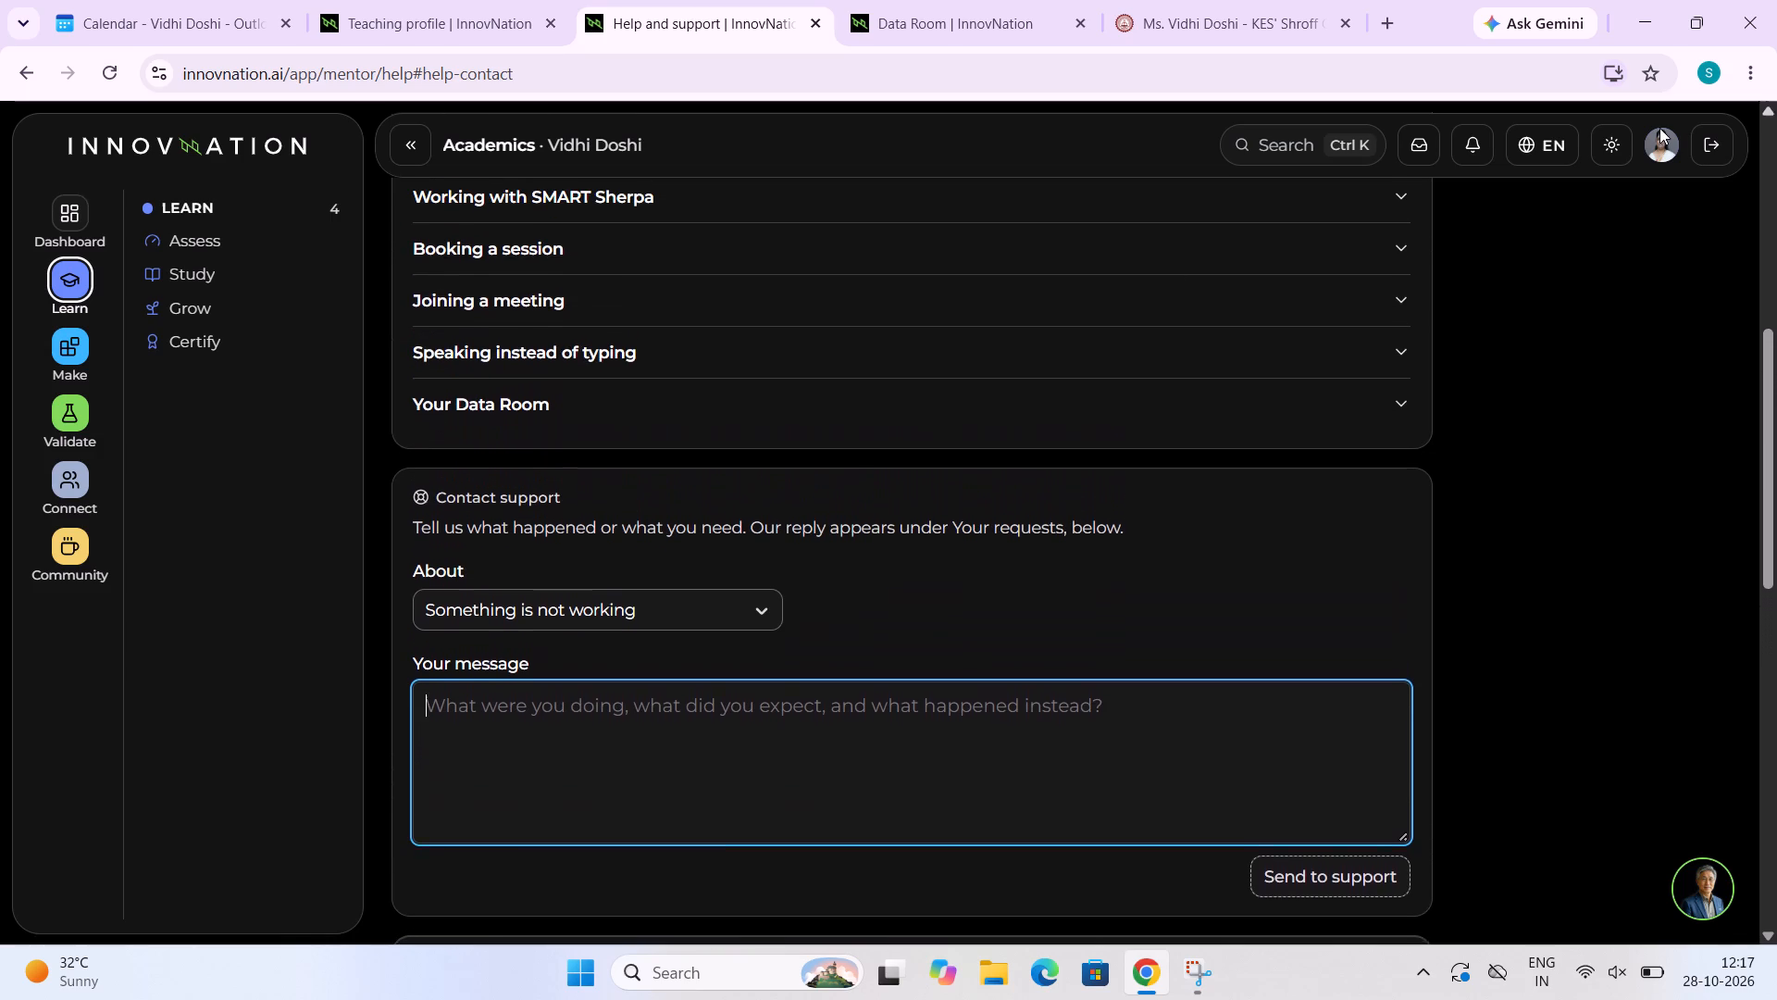
left_click(752, 705)
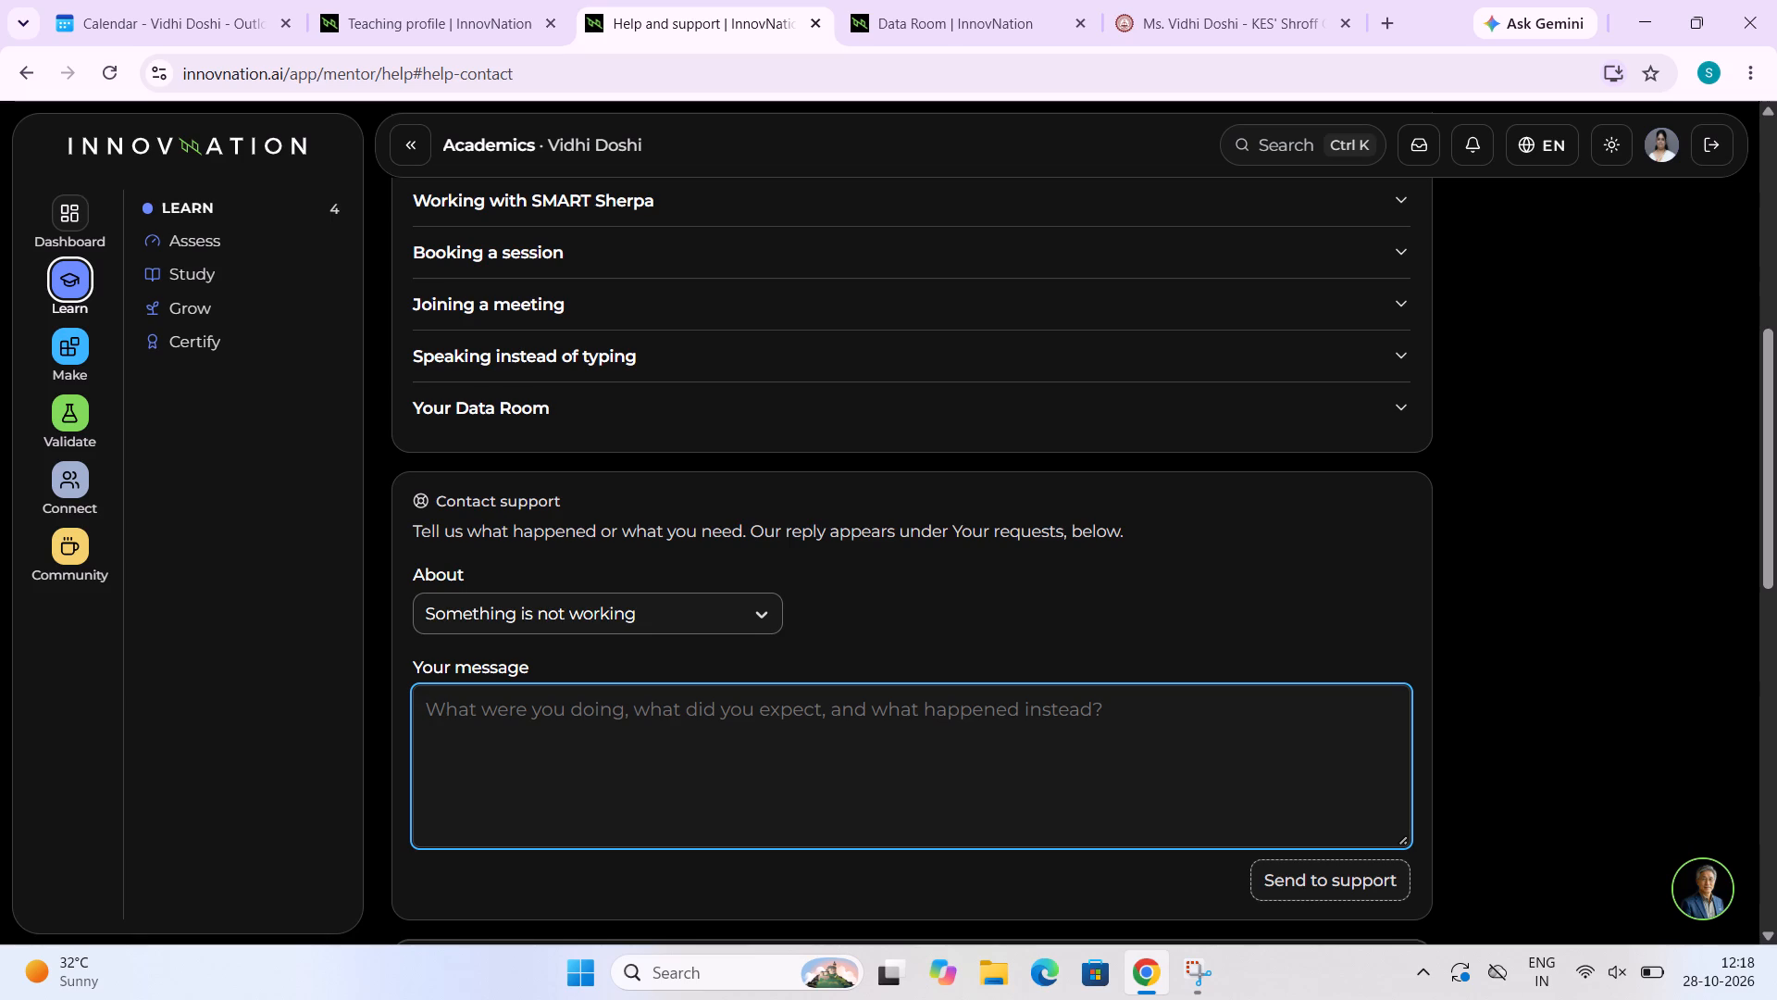
type("Time not showing properly with the calendar sync, even")
key("space")
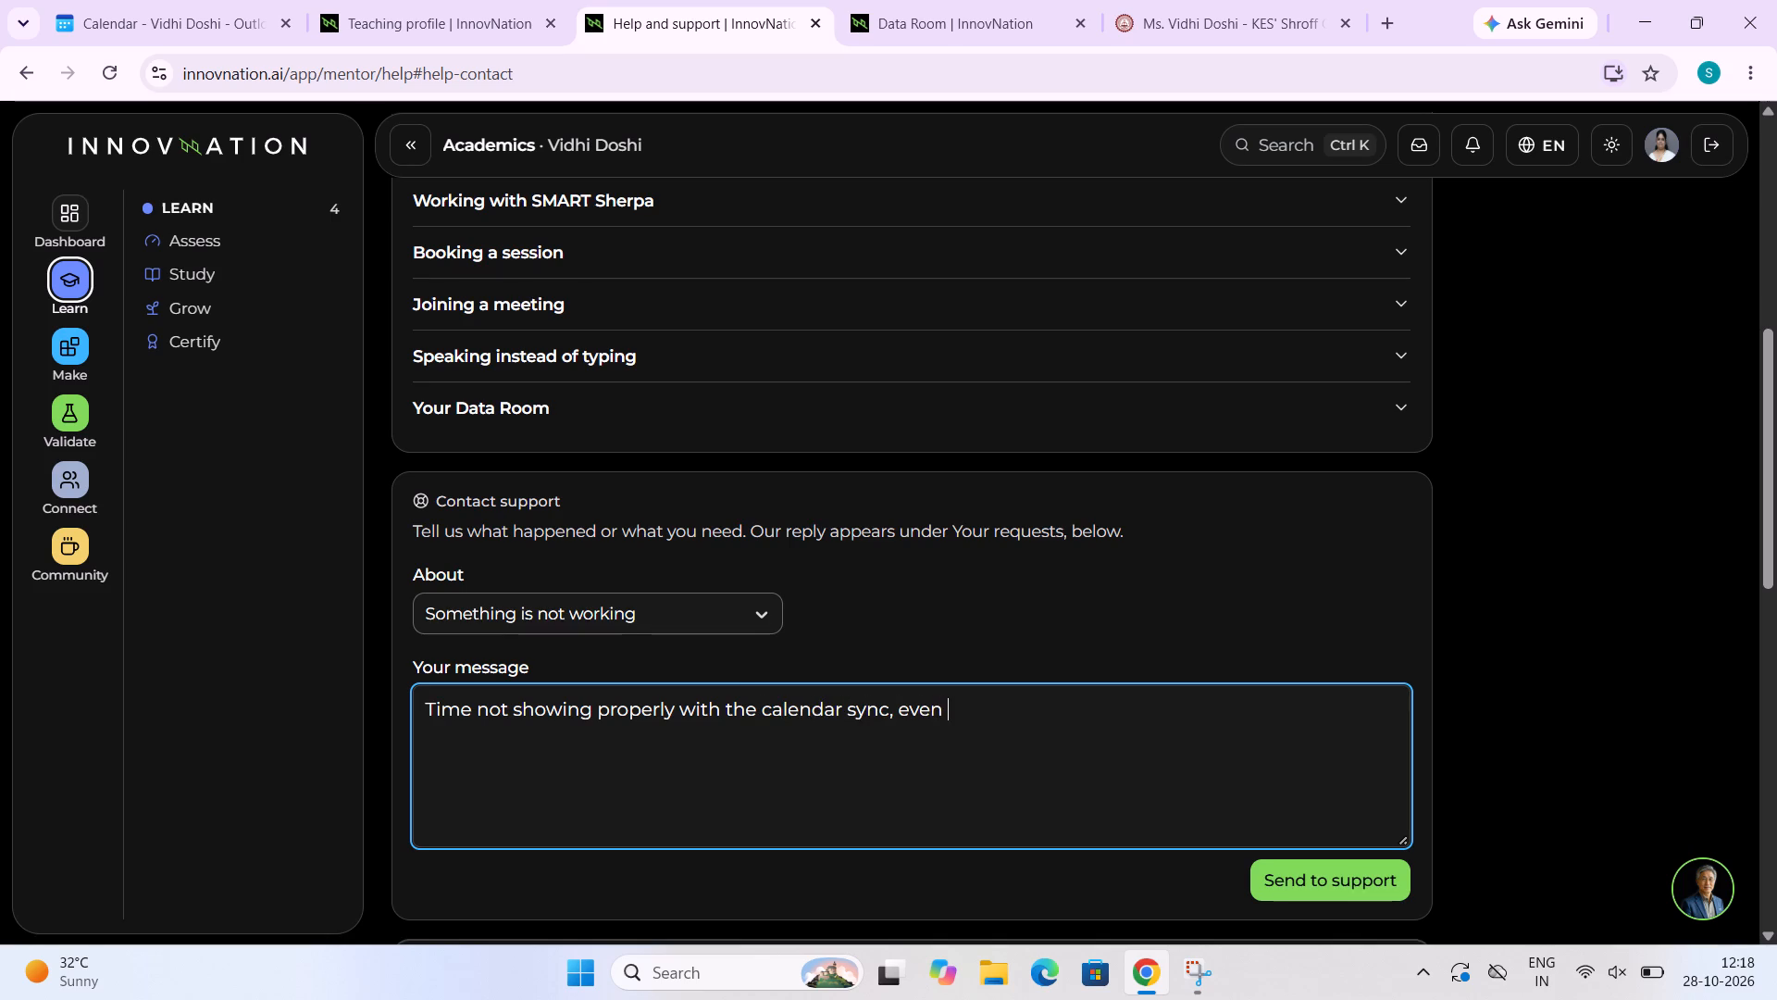
type("though its on samee time")
key("space")
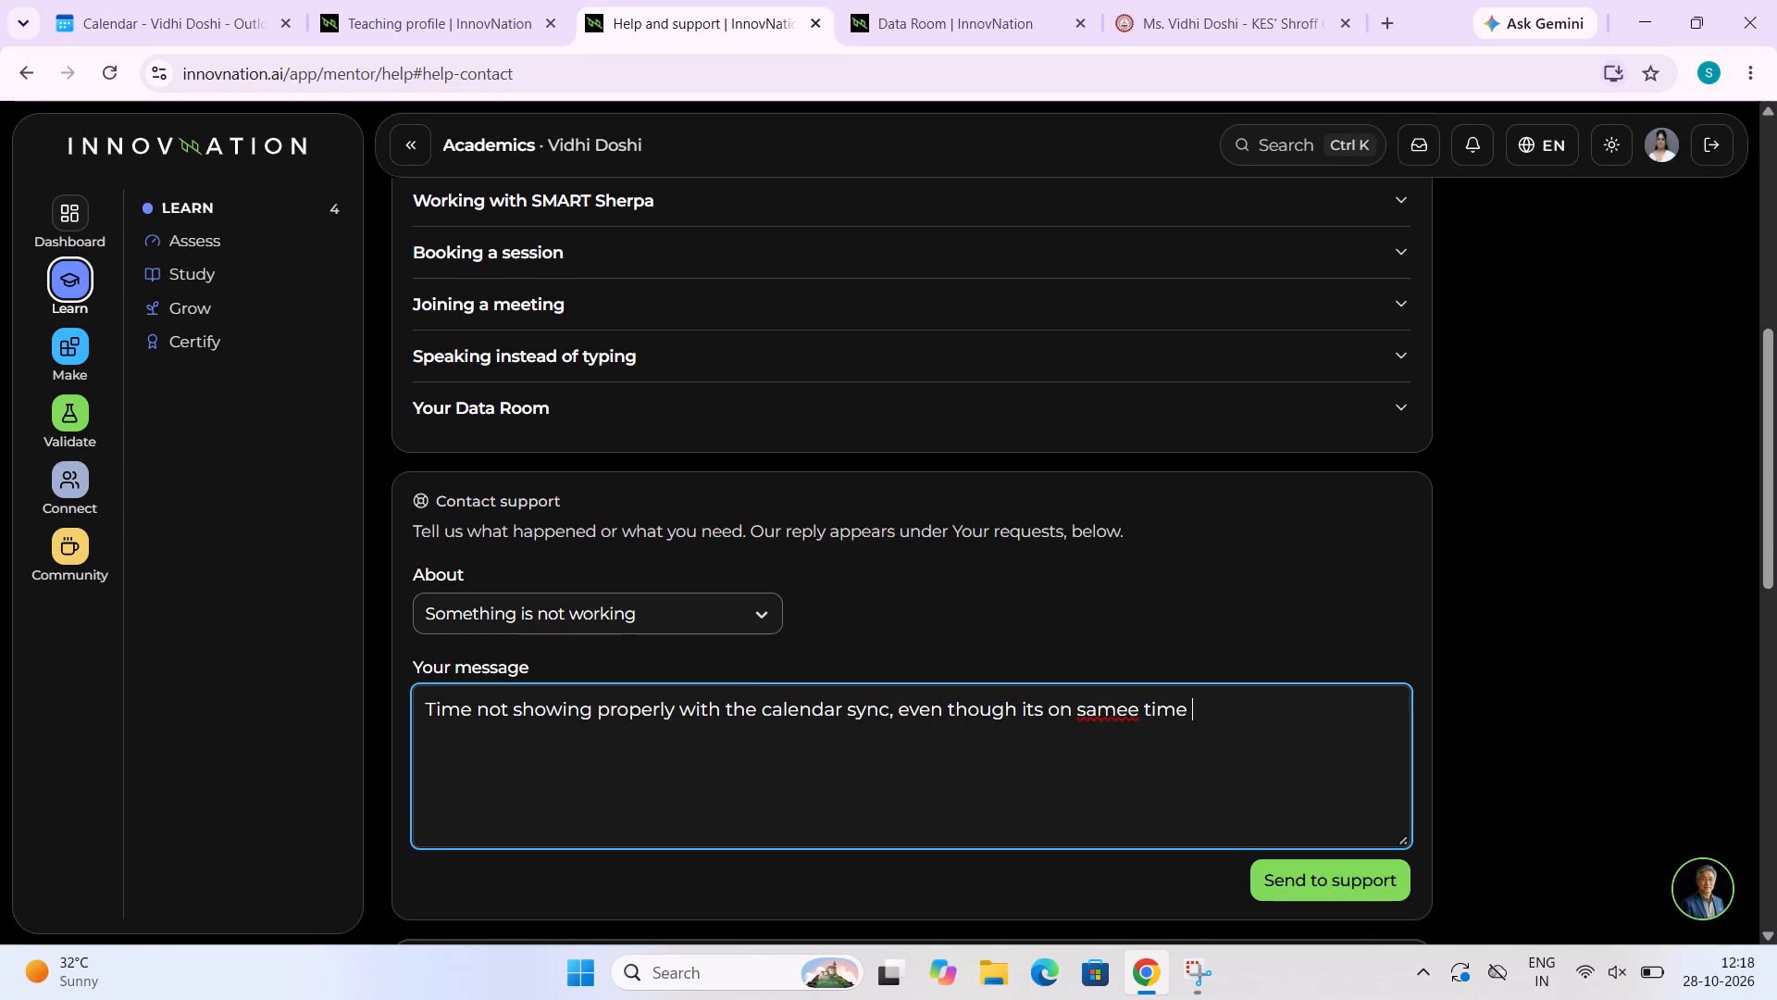
key("BackSpace")
key("BackSpace")
key("BackSpace")
key("BackSpace")
key("BackSpace")
key("BackSpace")
key("e")
key("BackSpace")
key("BackSpace")
key("space")
type("time zone")
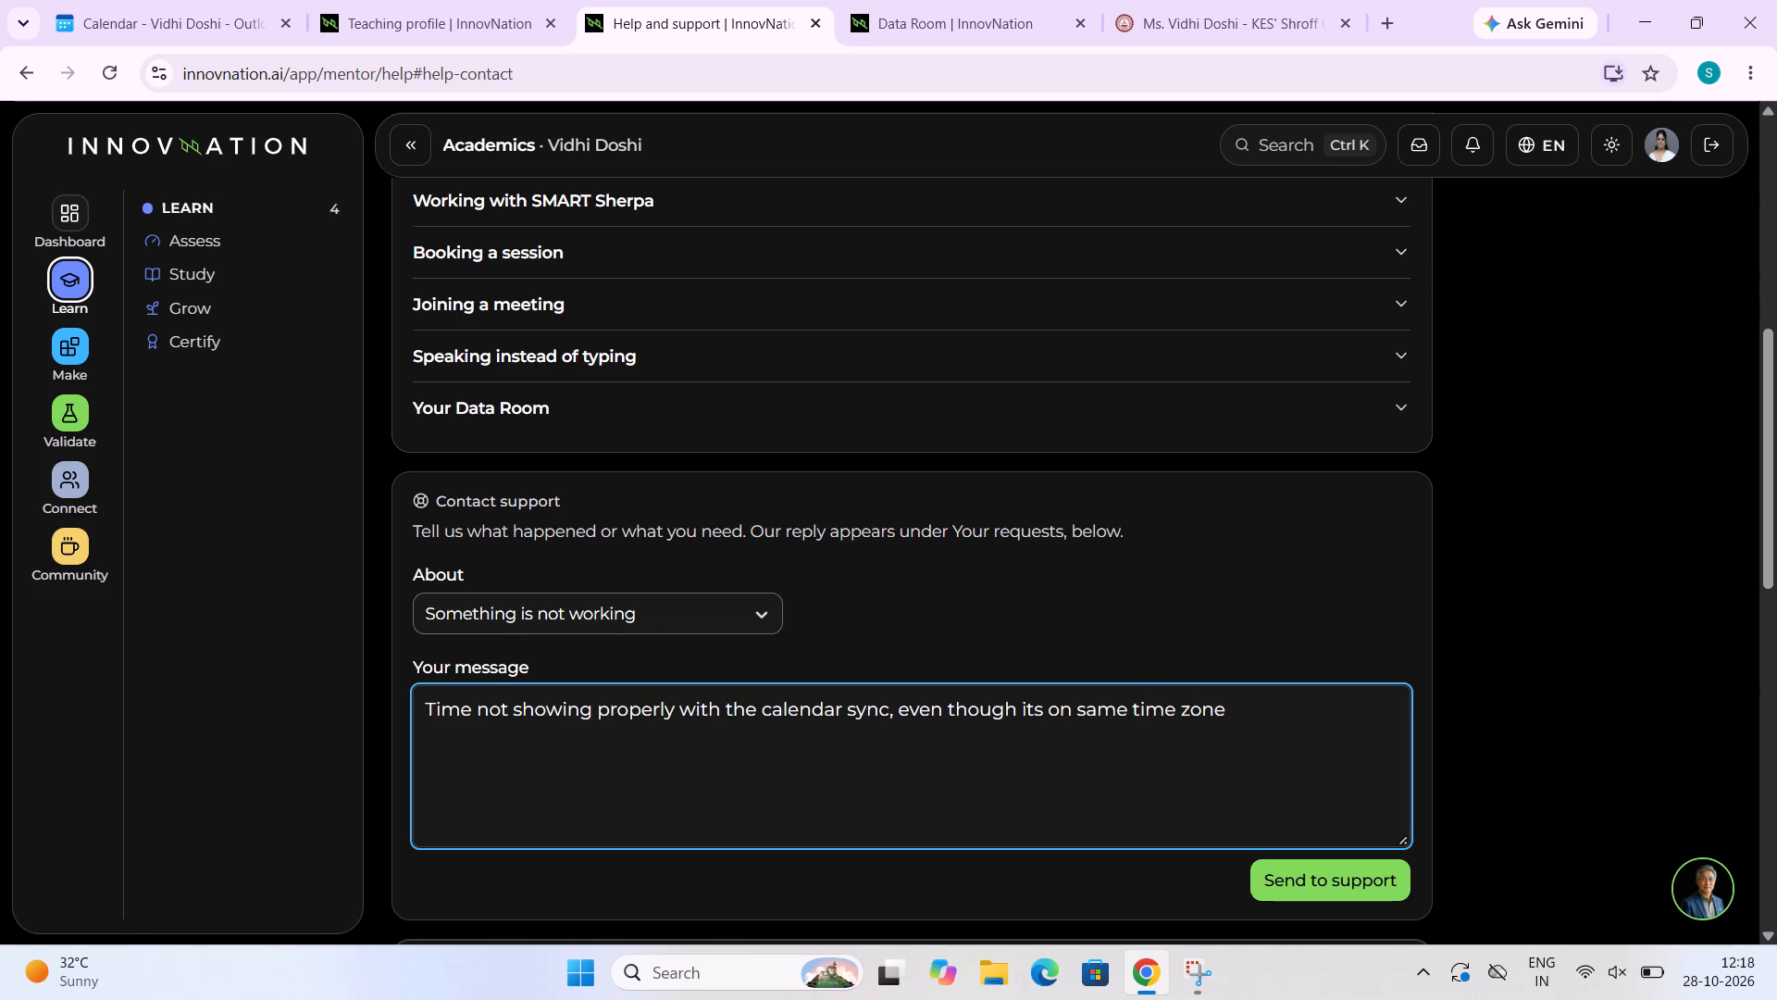
left_click(1295, 882)
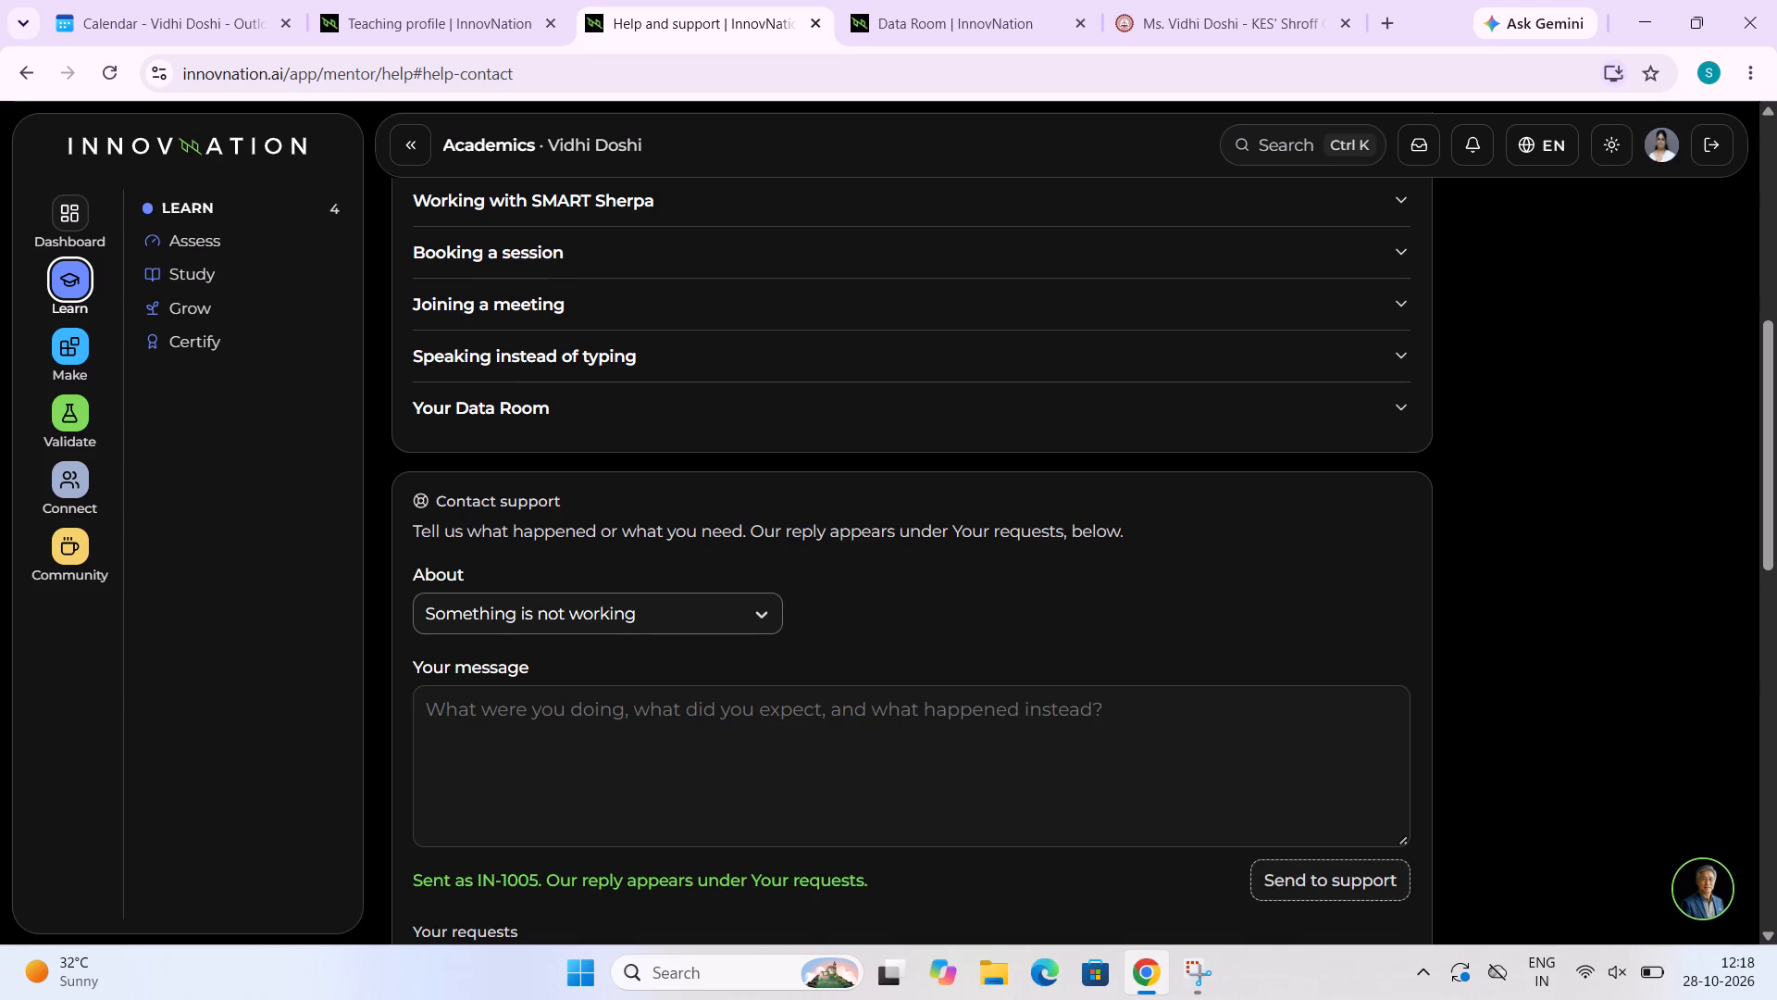
Check the submitted request listed under Your requests.
left_click(1759, 928)
double_click(1758, 928)
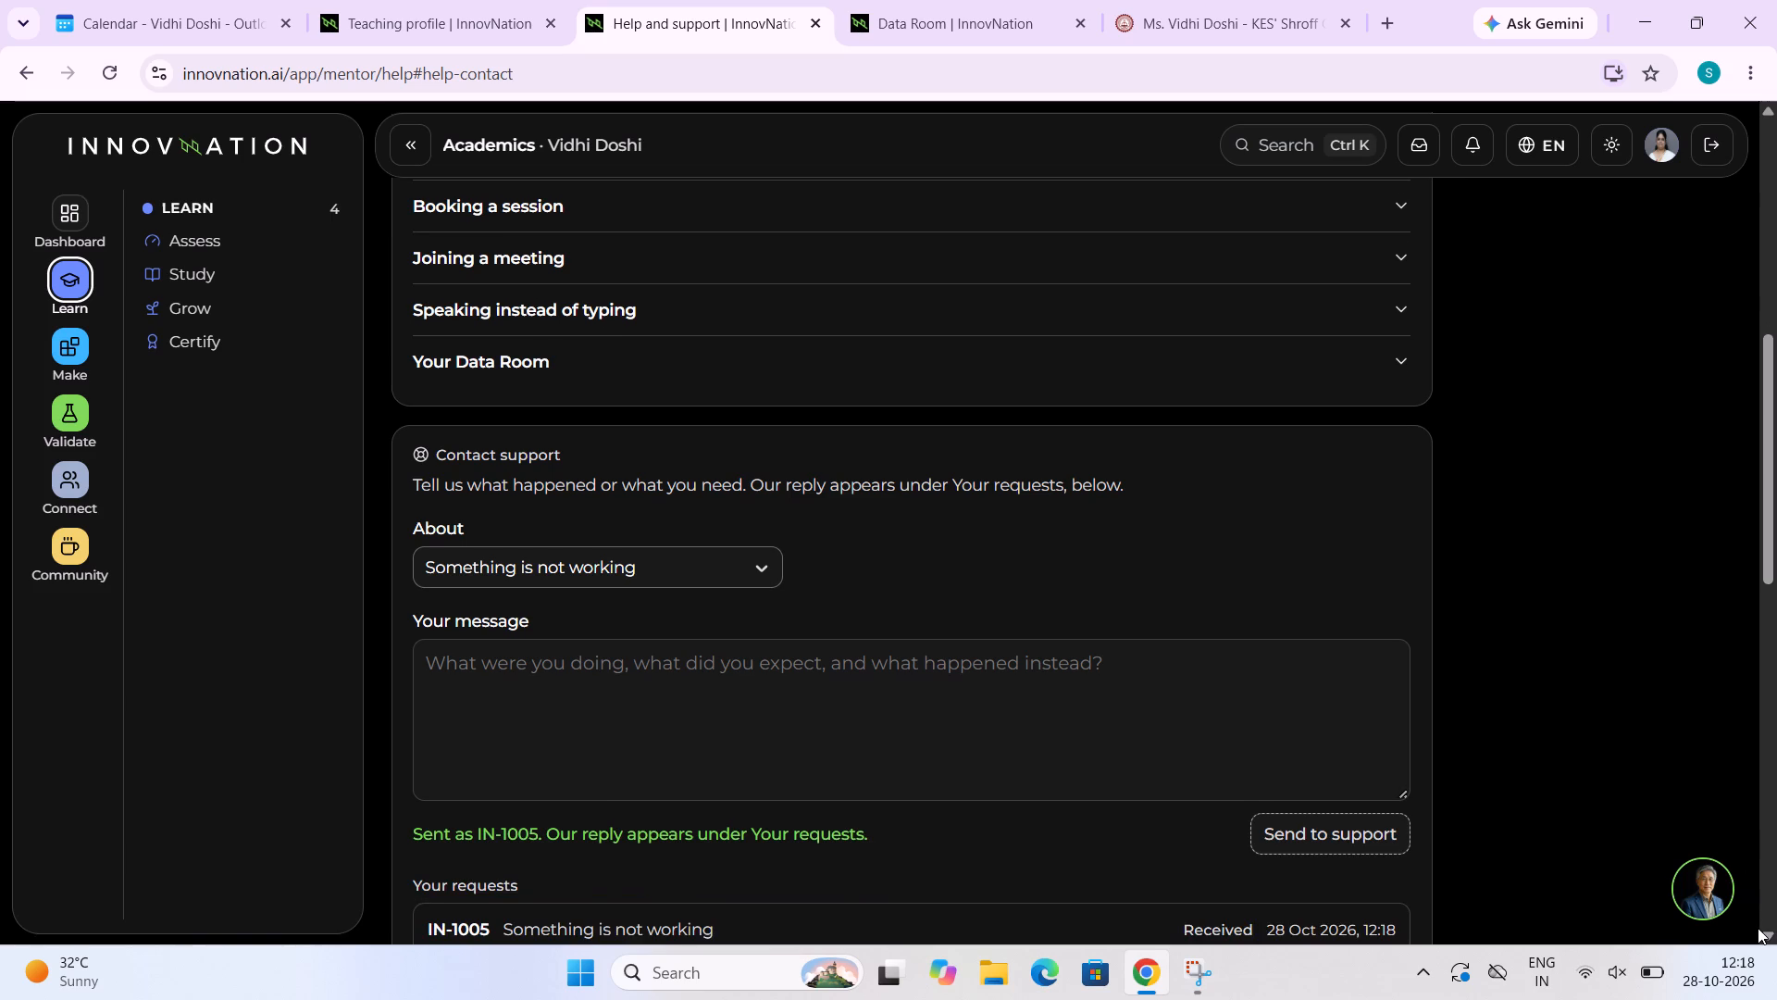
triple_click(1766, 937)
double_click(1766, 937)
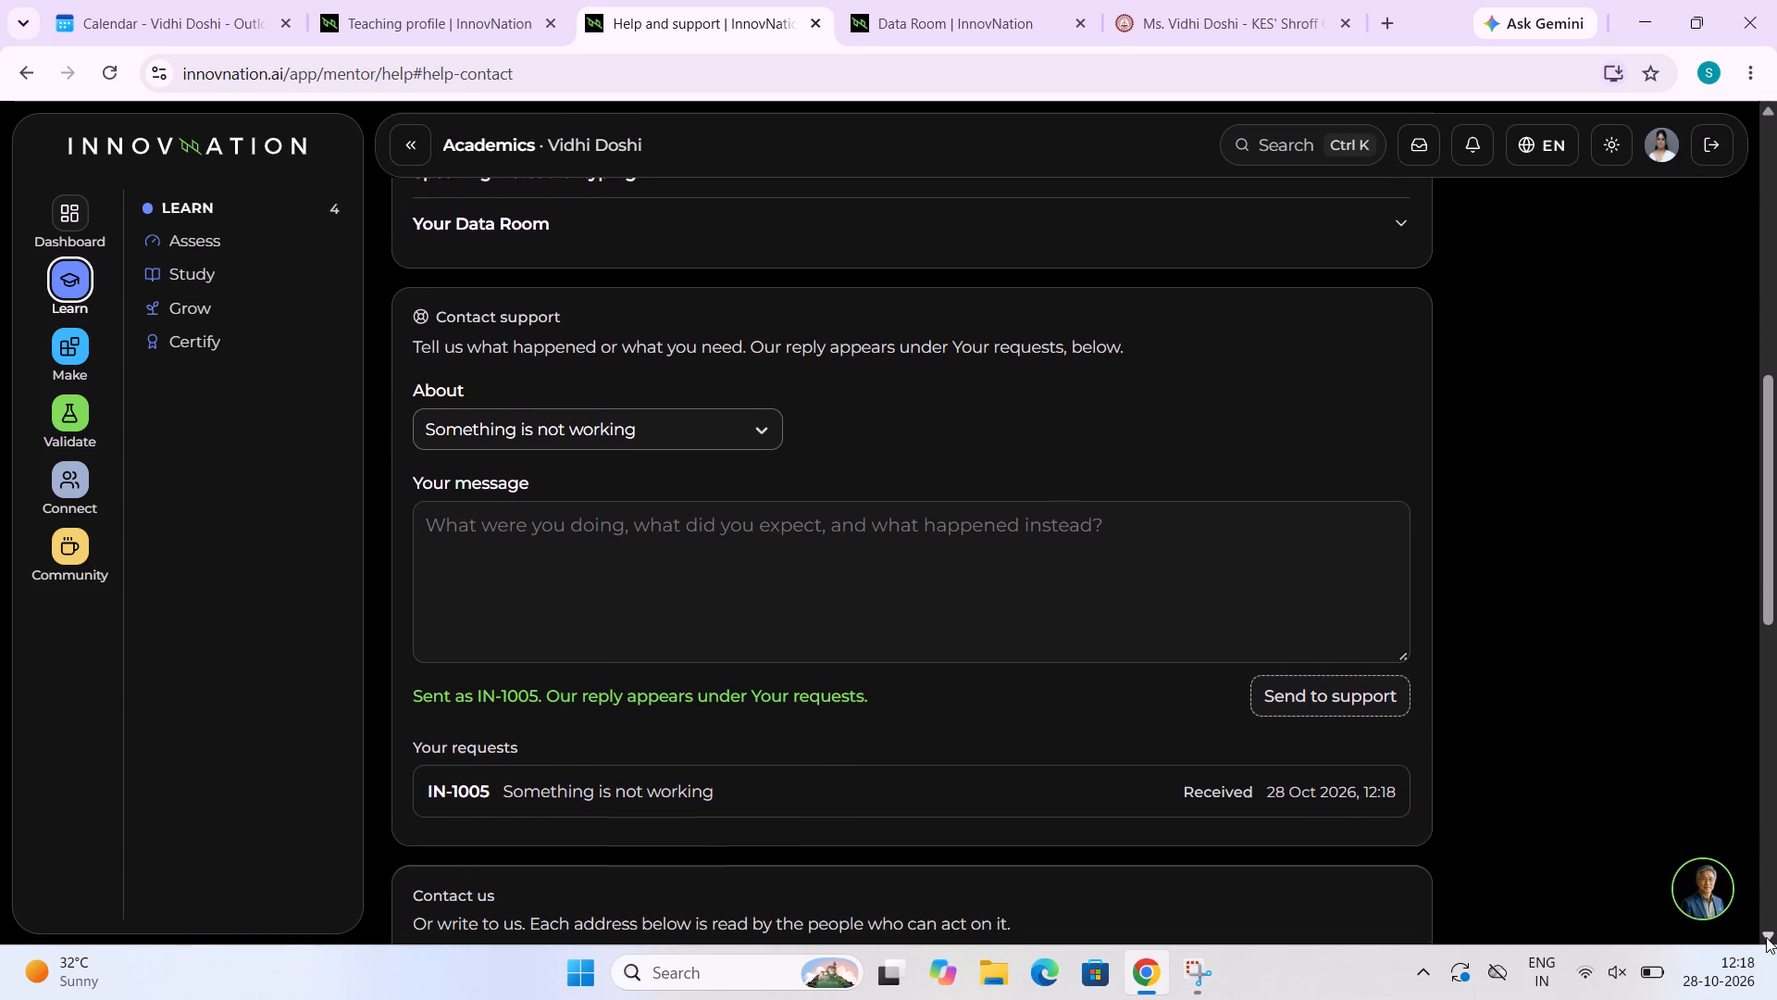
Look through the Help and support page, from the how-to guides to the contact details and known limits.
left_click(1772, 337)
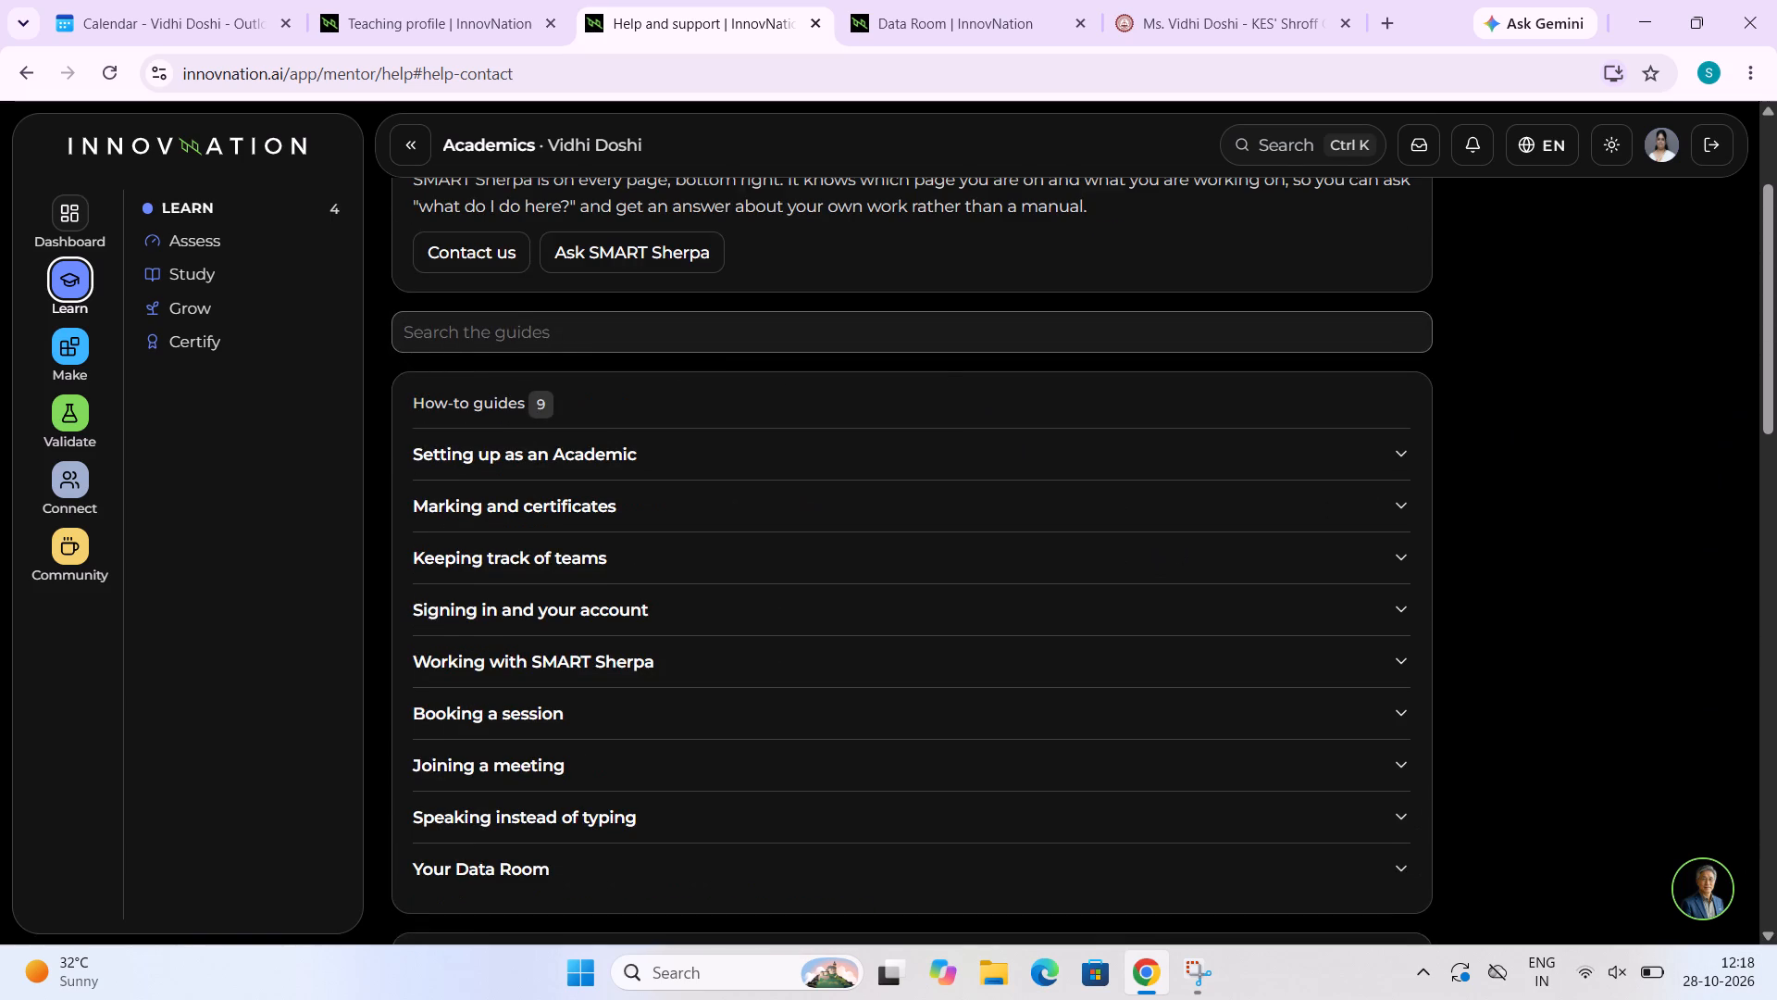
left_click(1774, 142)
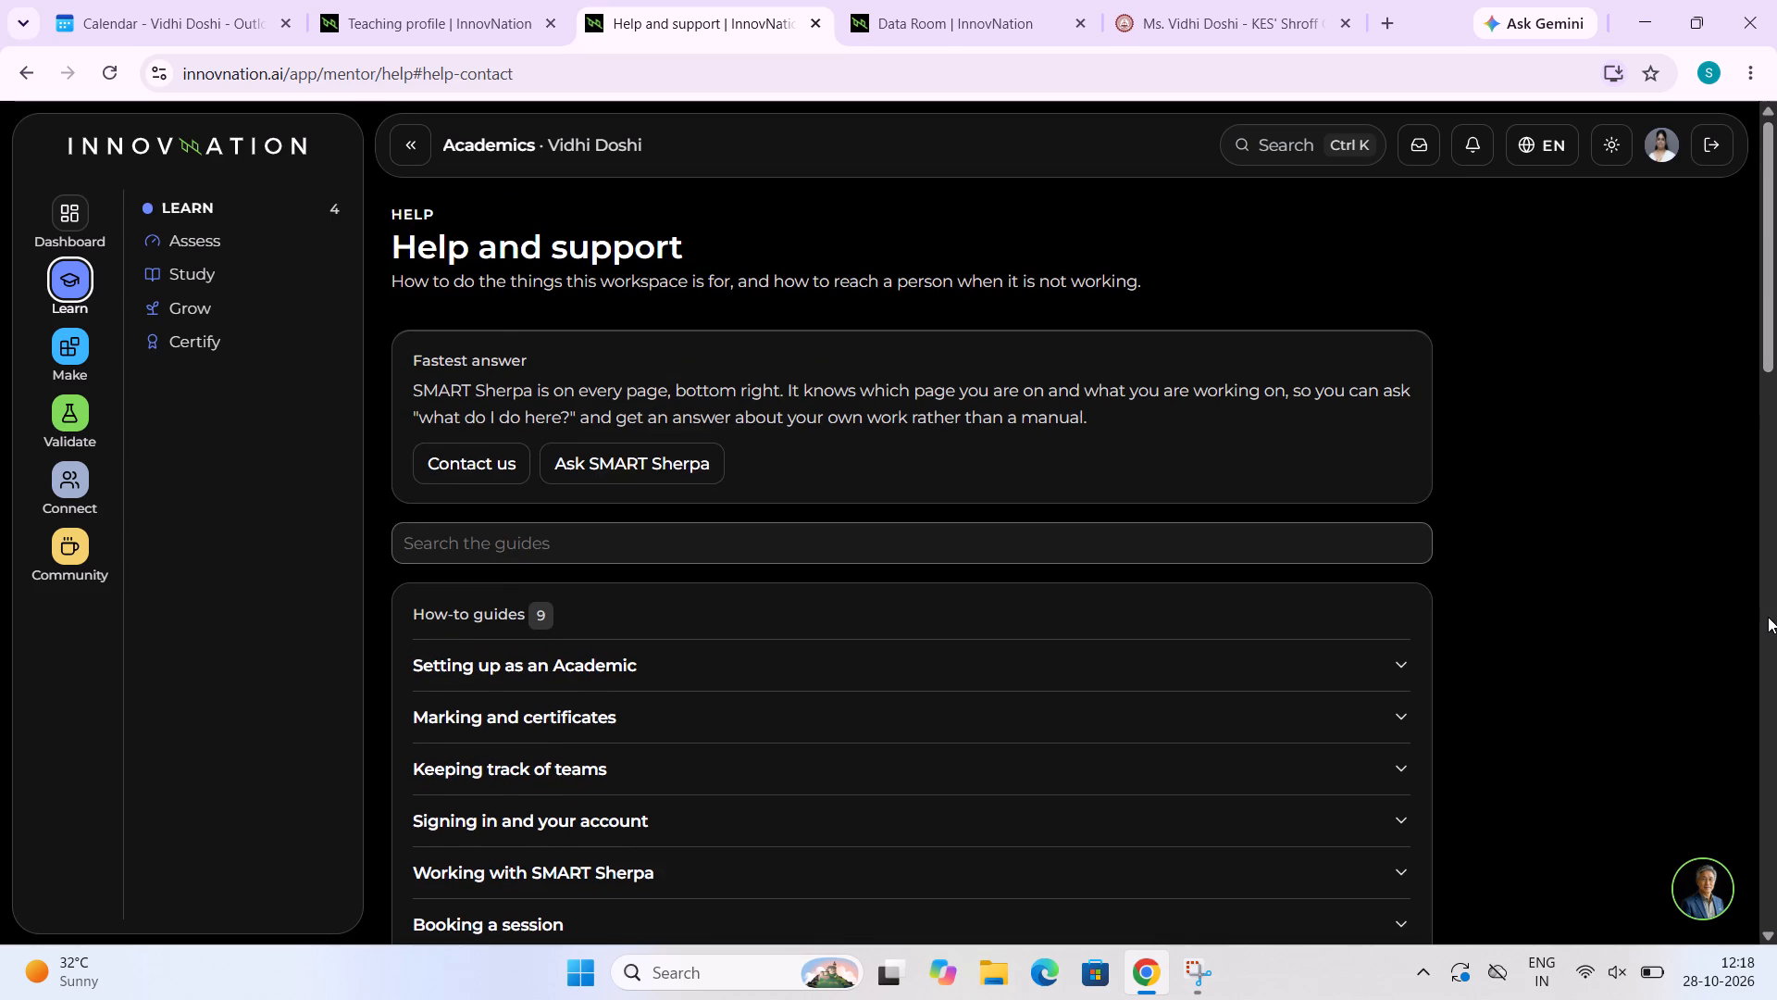
left_click(1768, 617)
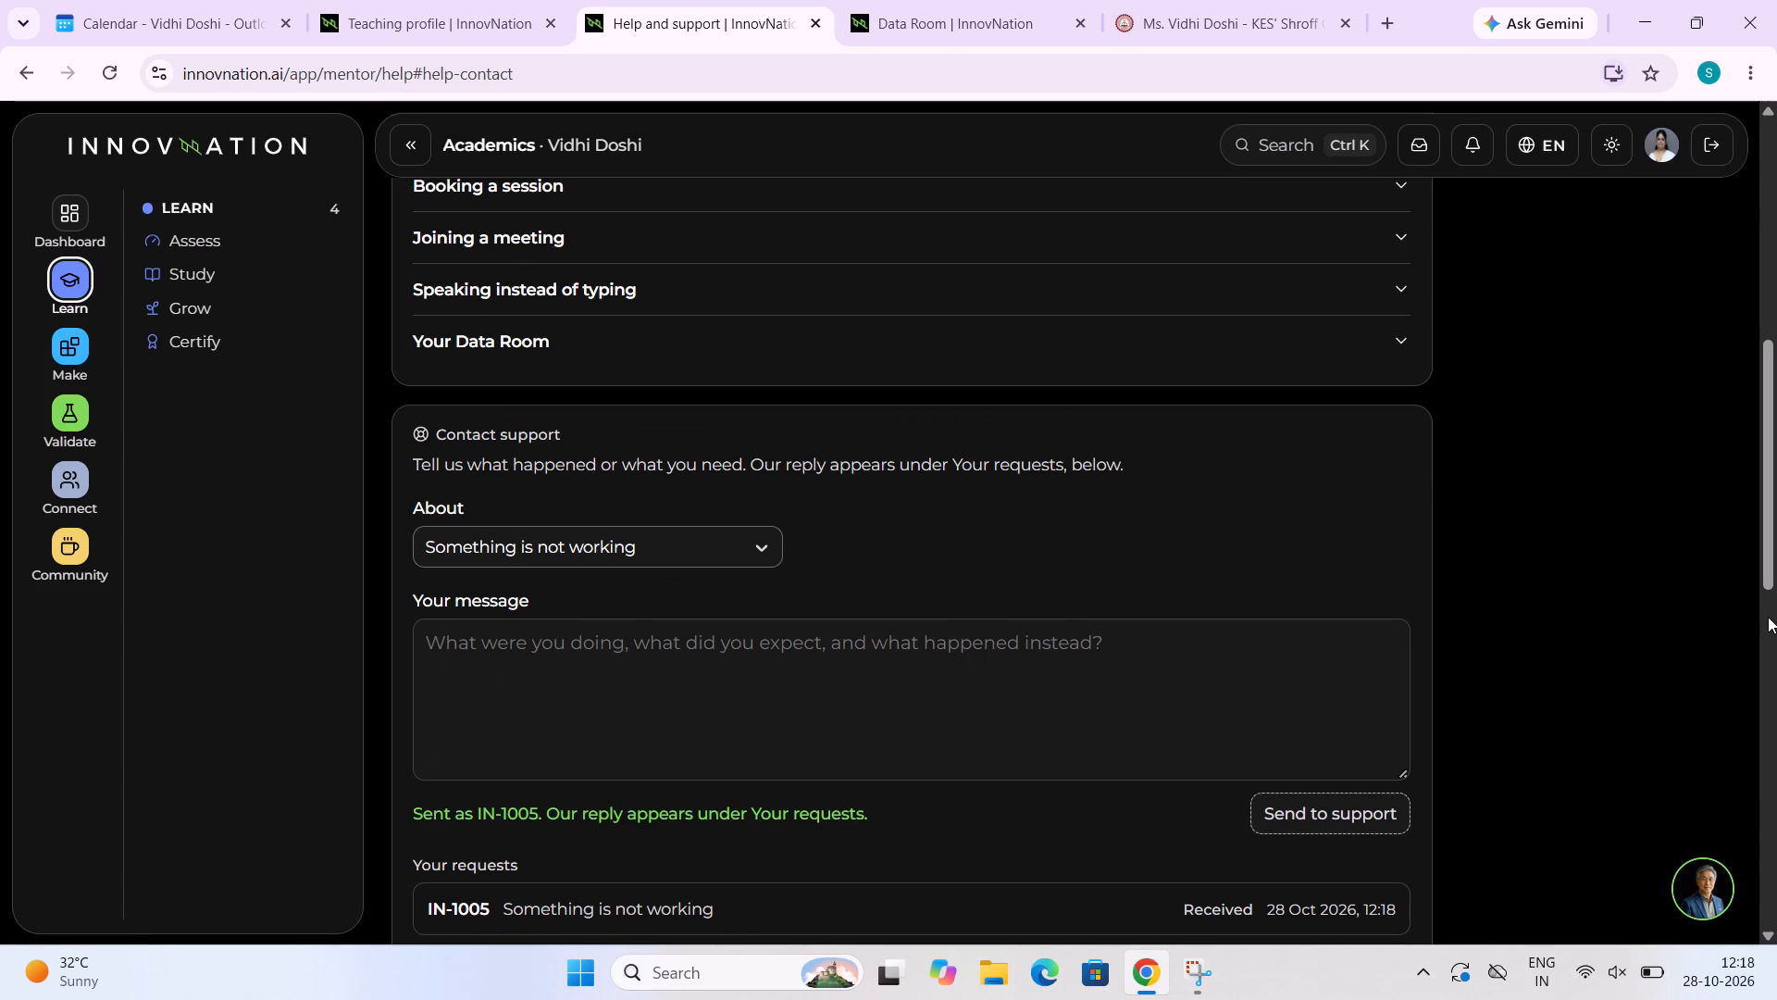
left_click(1775, 695)
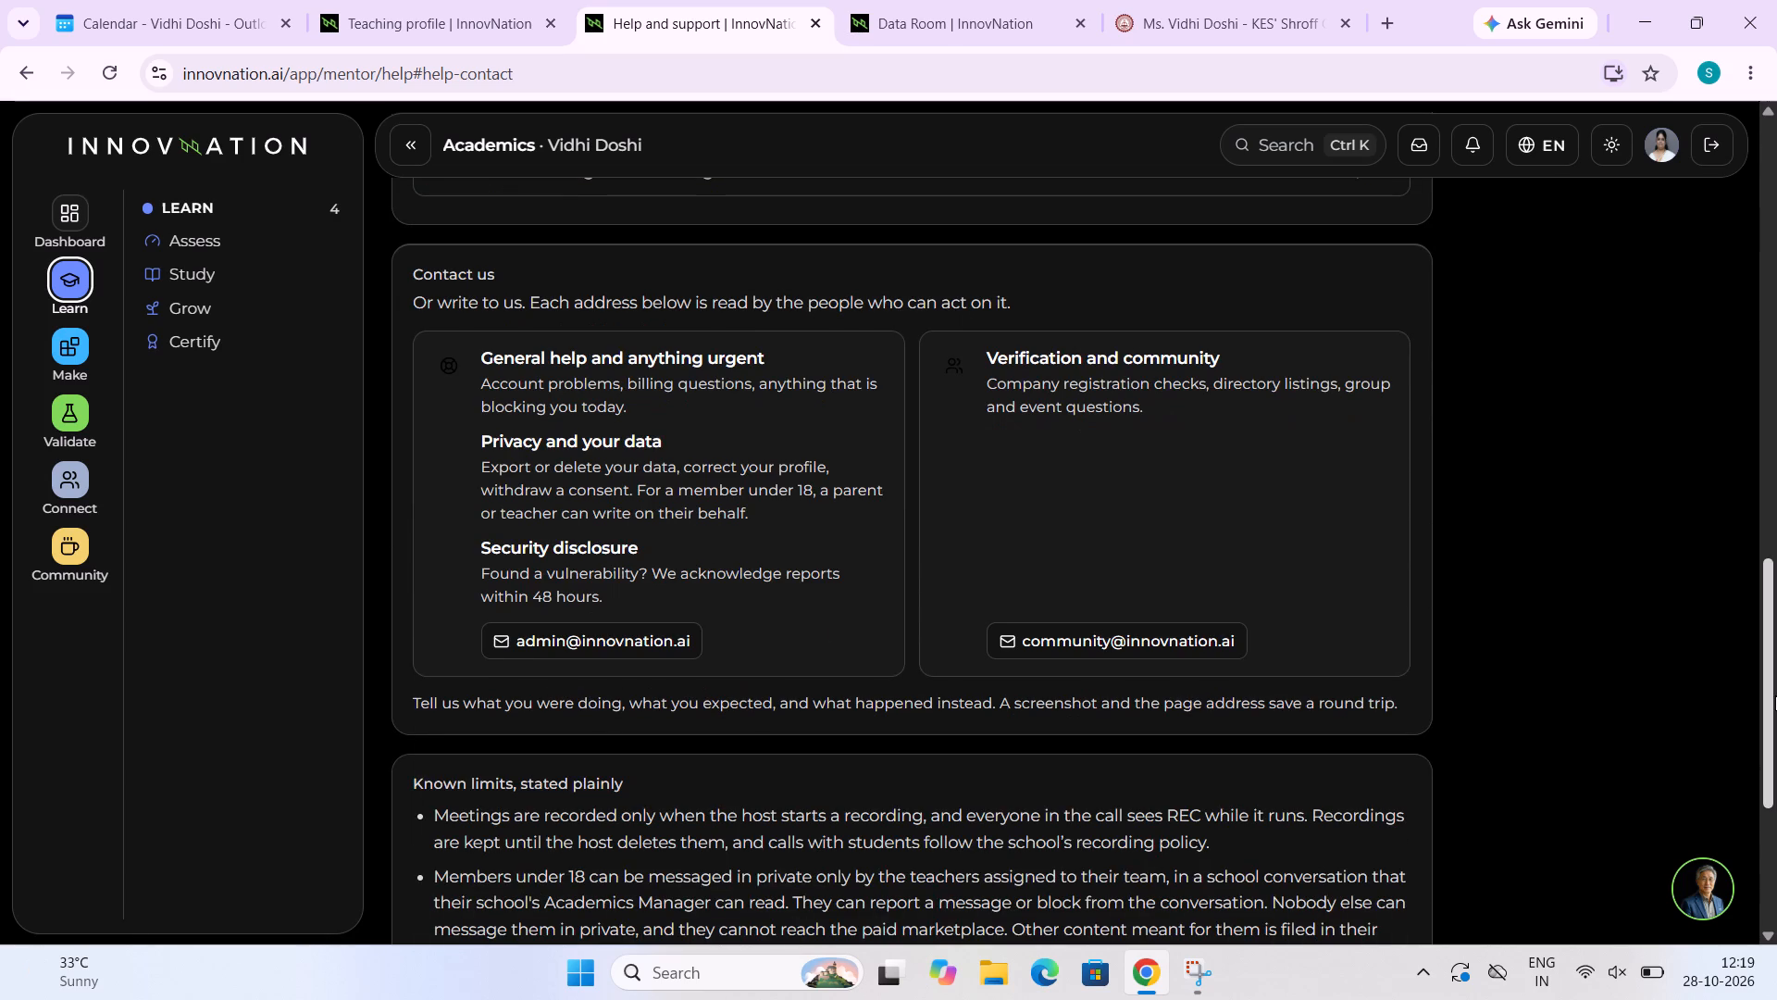
left_click(1775, 695)
left_click(1767, 847)
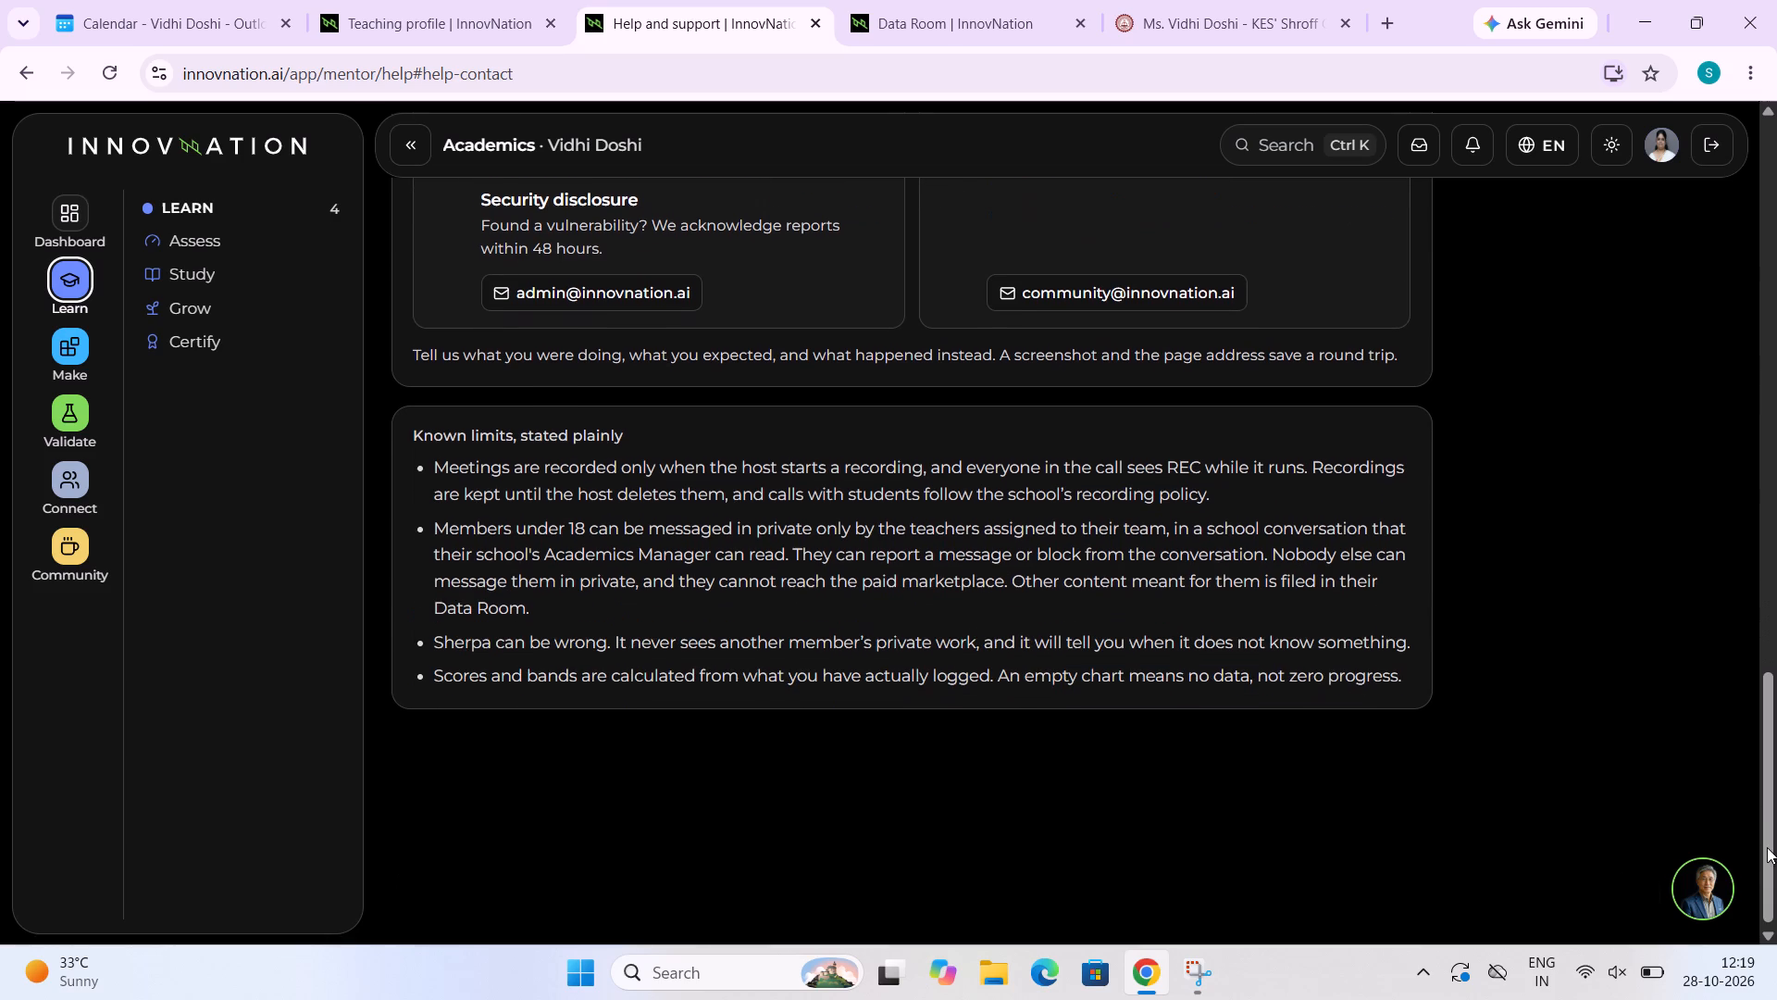
left_click(1769, 303)
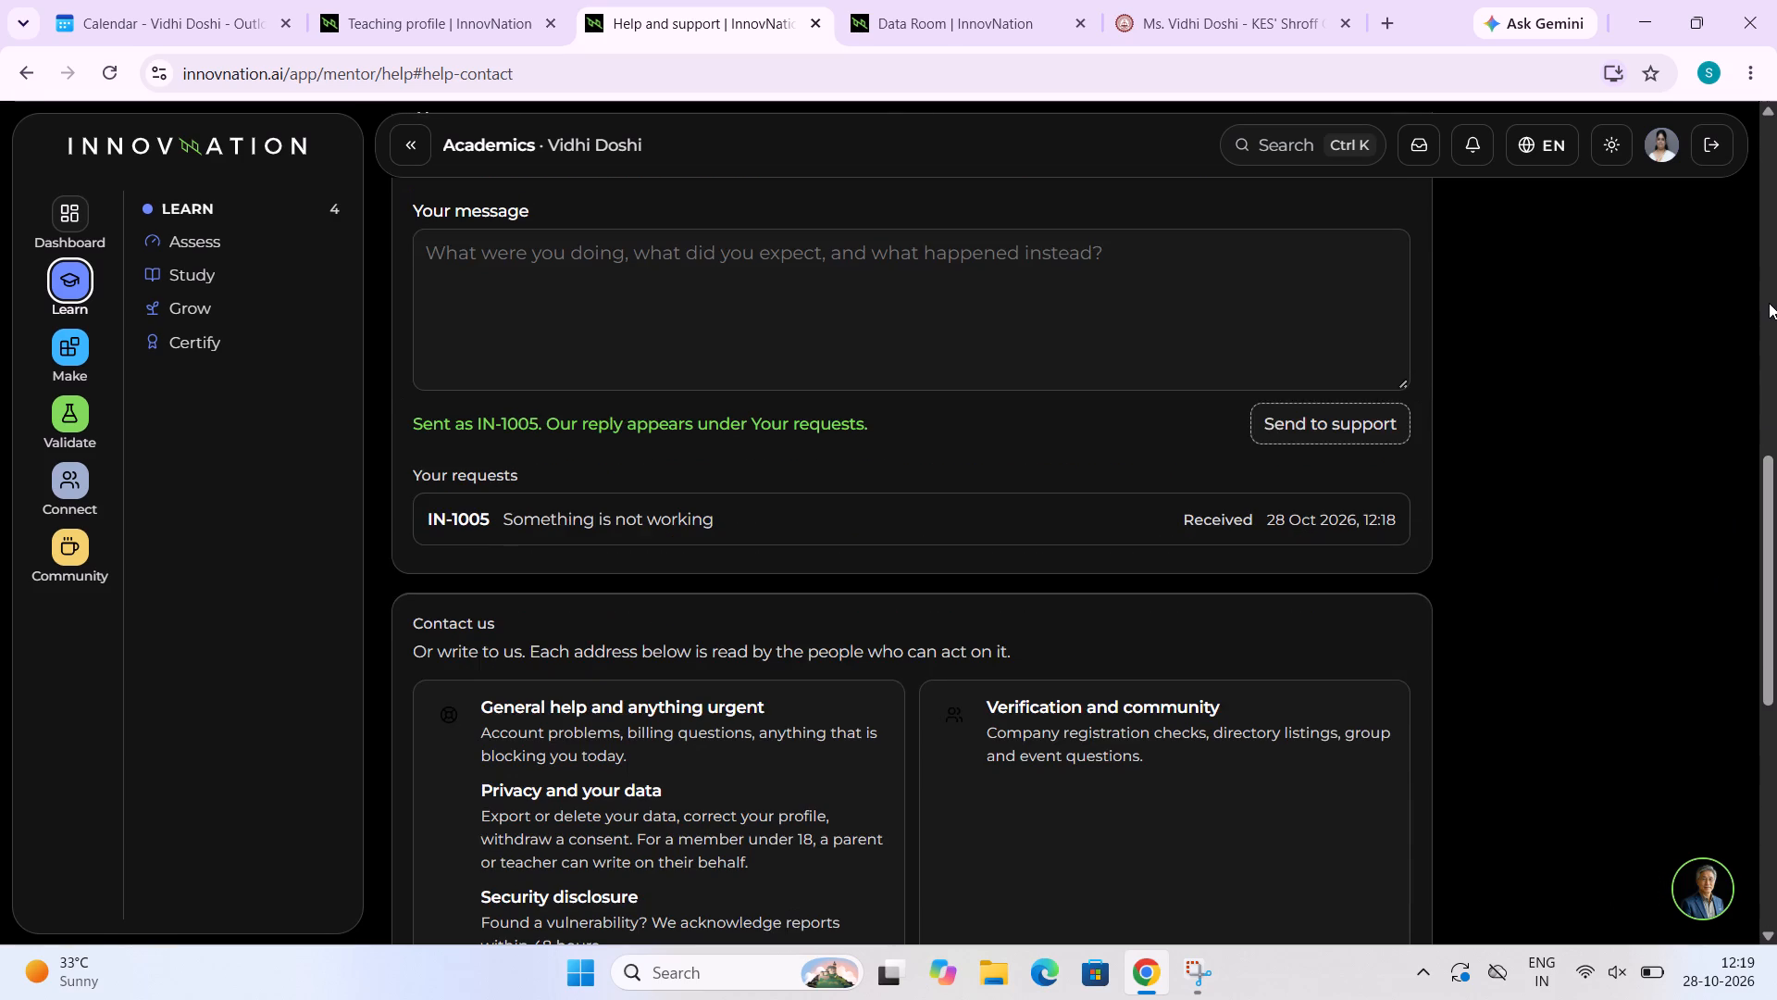
left_click(1769, 303)
left_click(1774, 153)
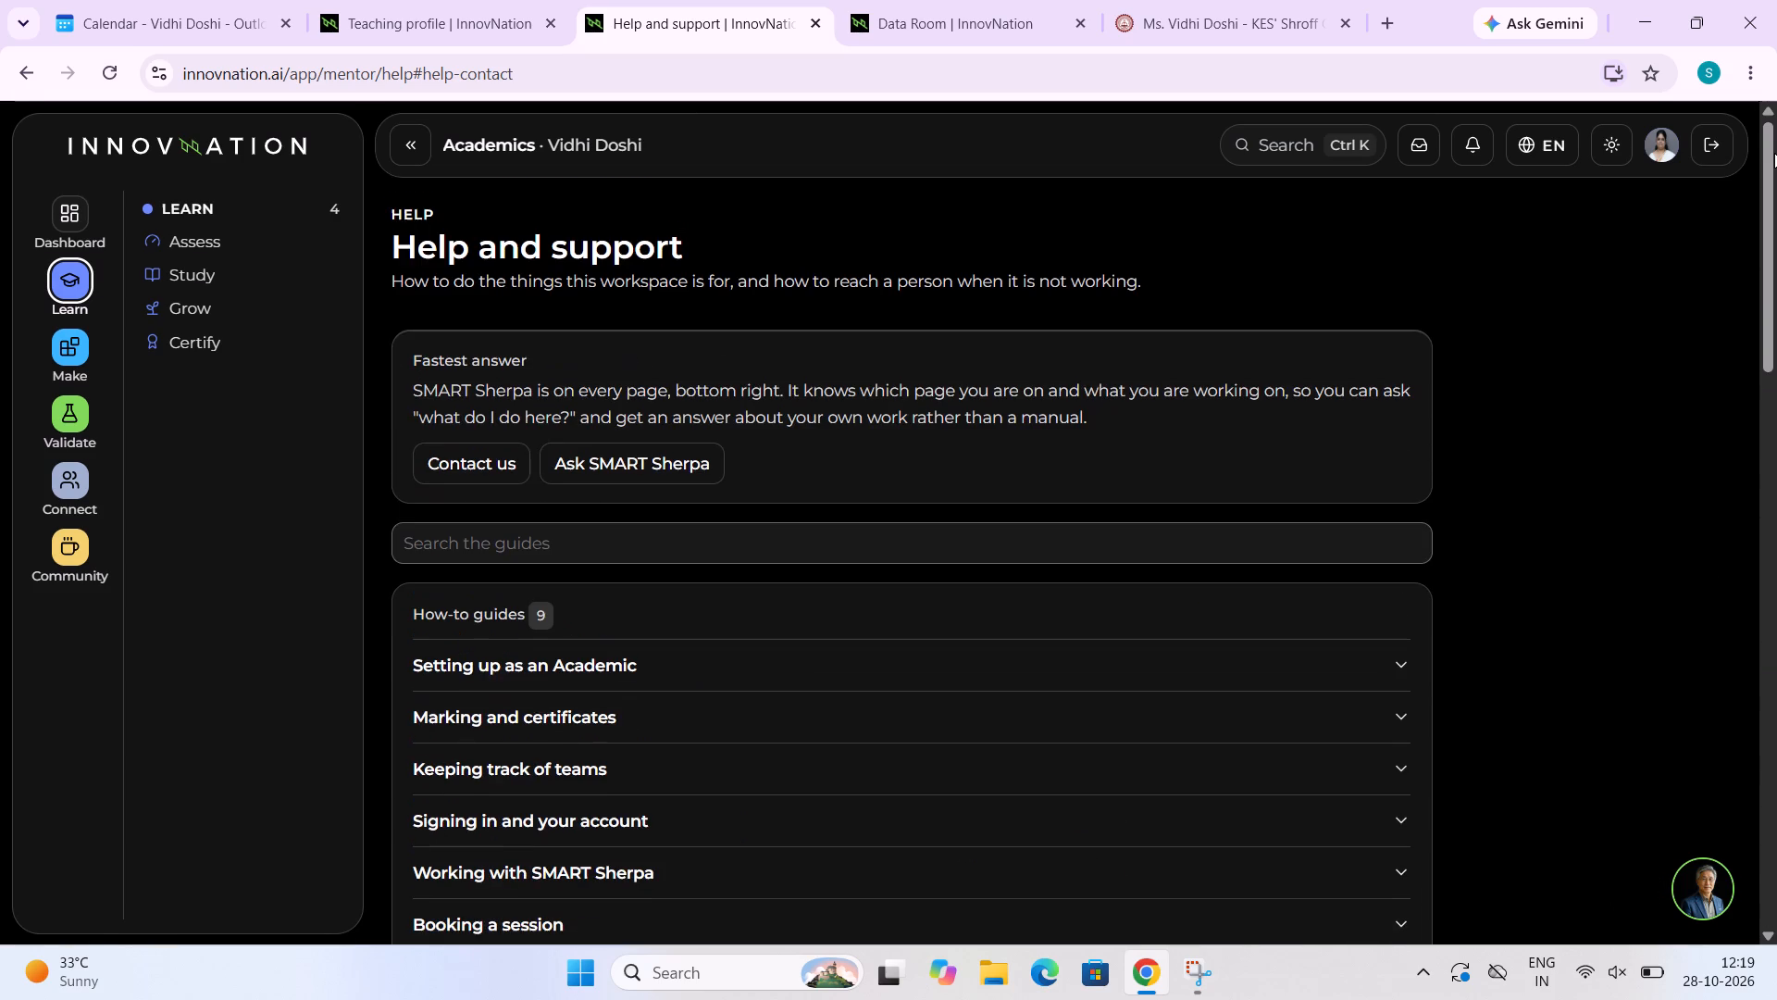
Open the Assess page in the Learn section and review the mindset breakdown, peer comparison and development plan.
left_click(182, 239)
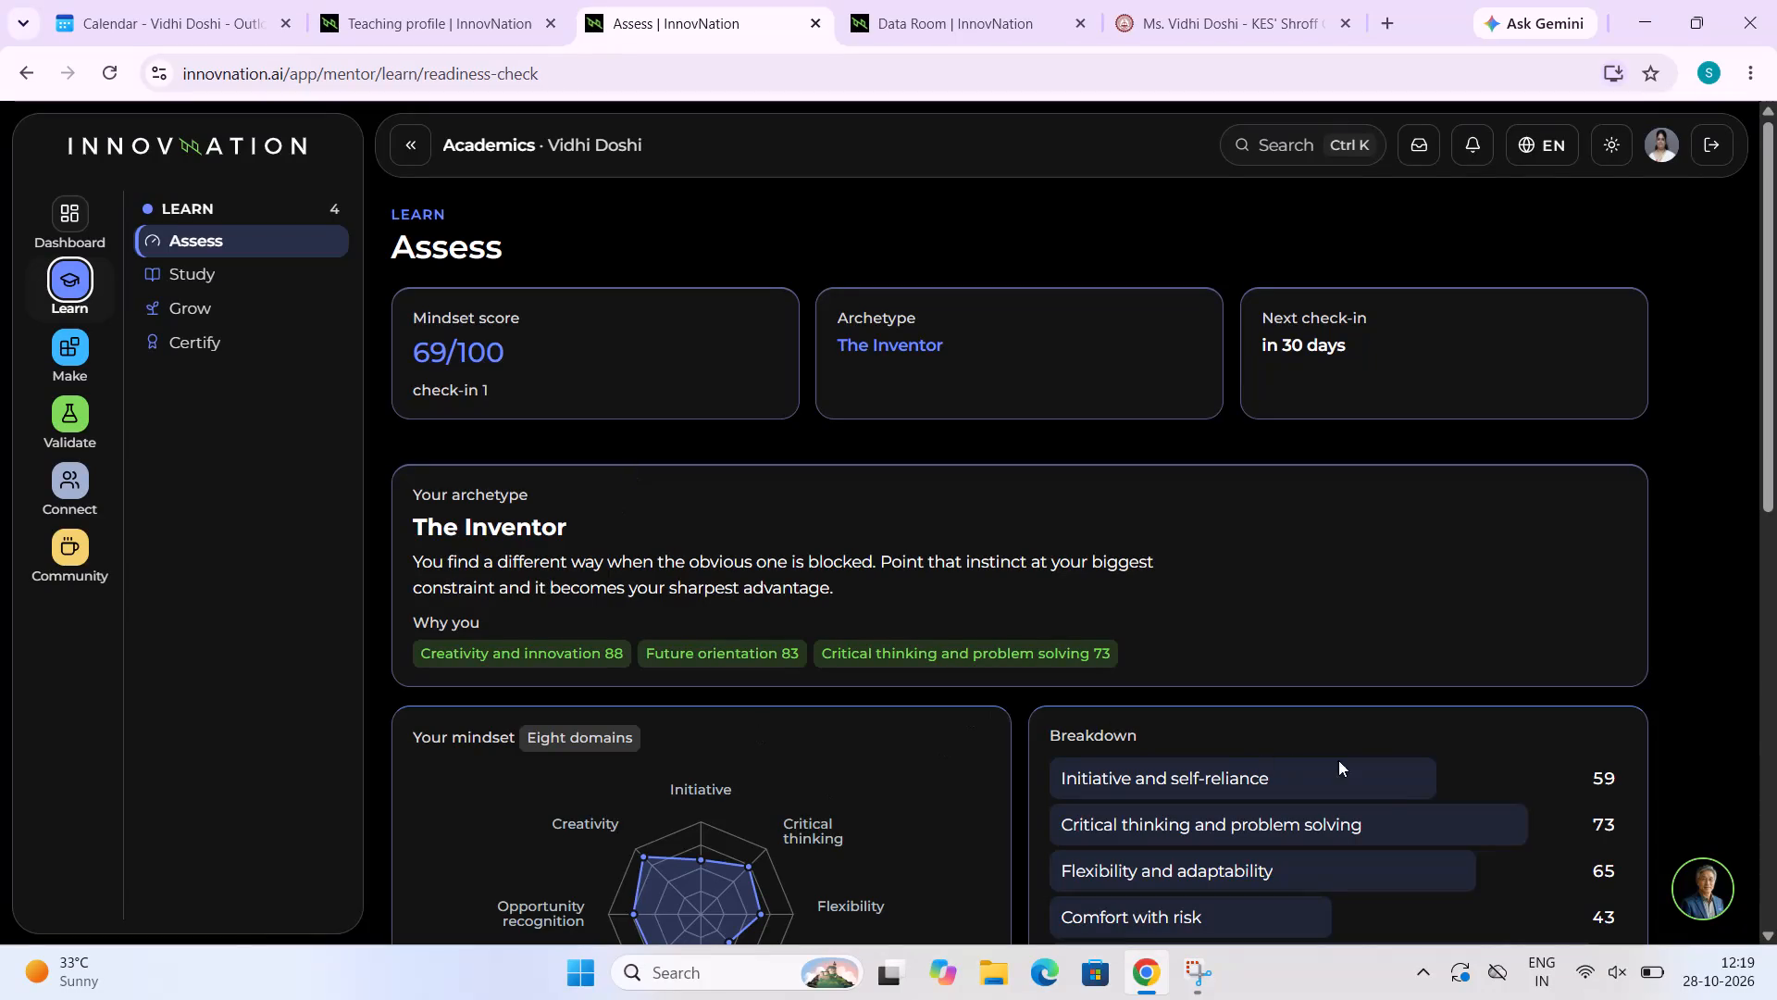
left_click(1773, 738)
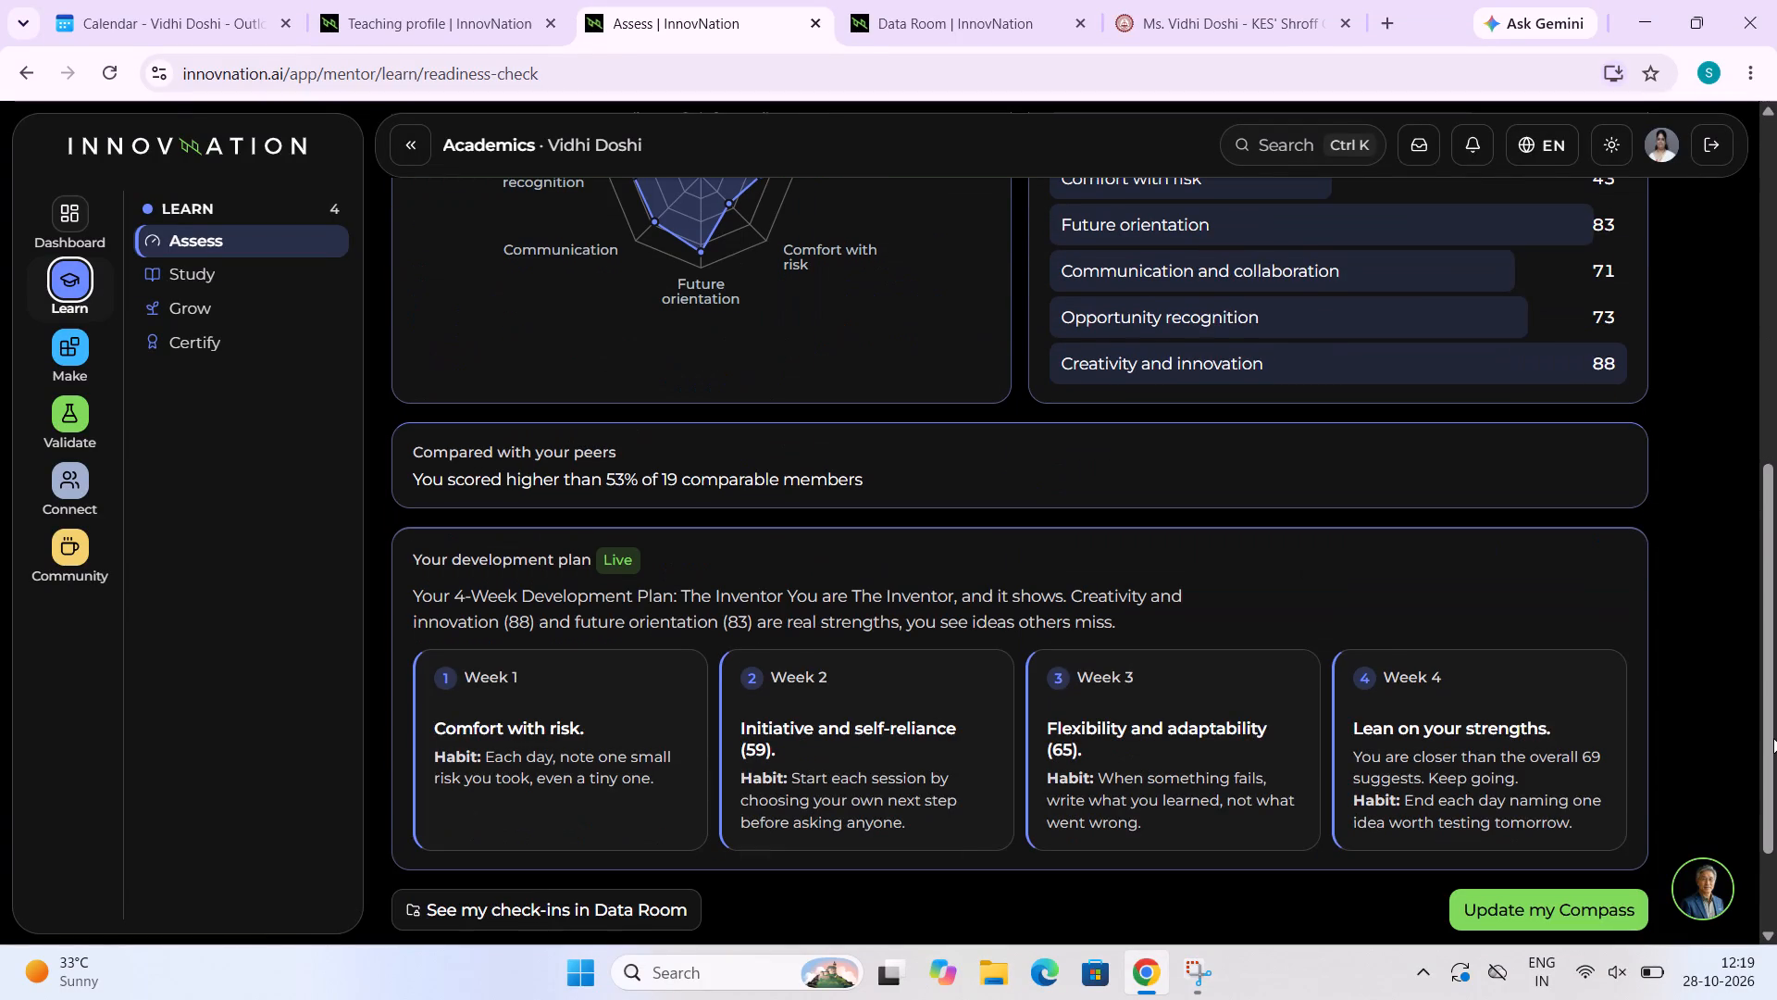